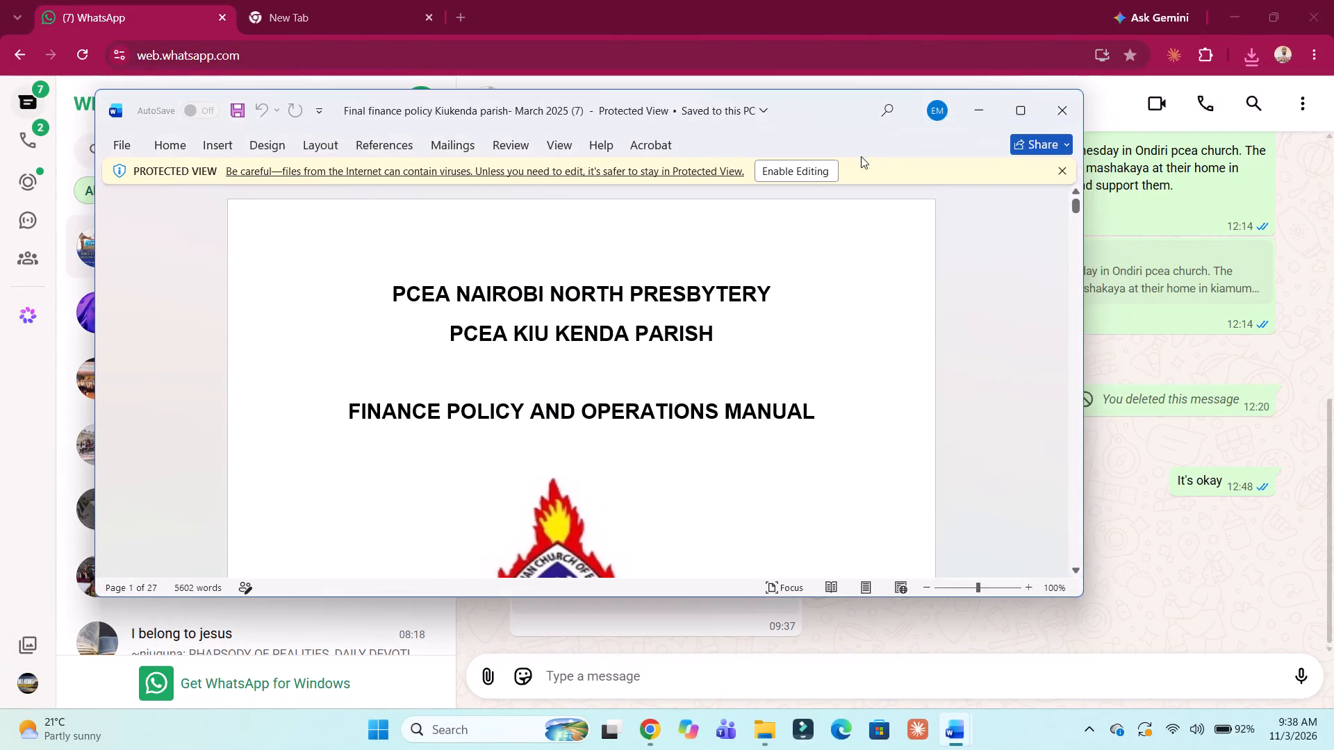
Enable editing of the parish finance policy and operations manual, taking it out of Protected View.
{"action": "left_click", "coordinate": [825, 168]}
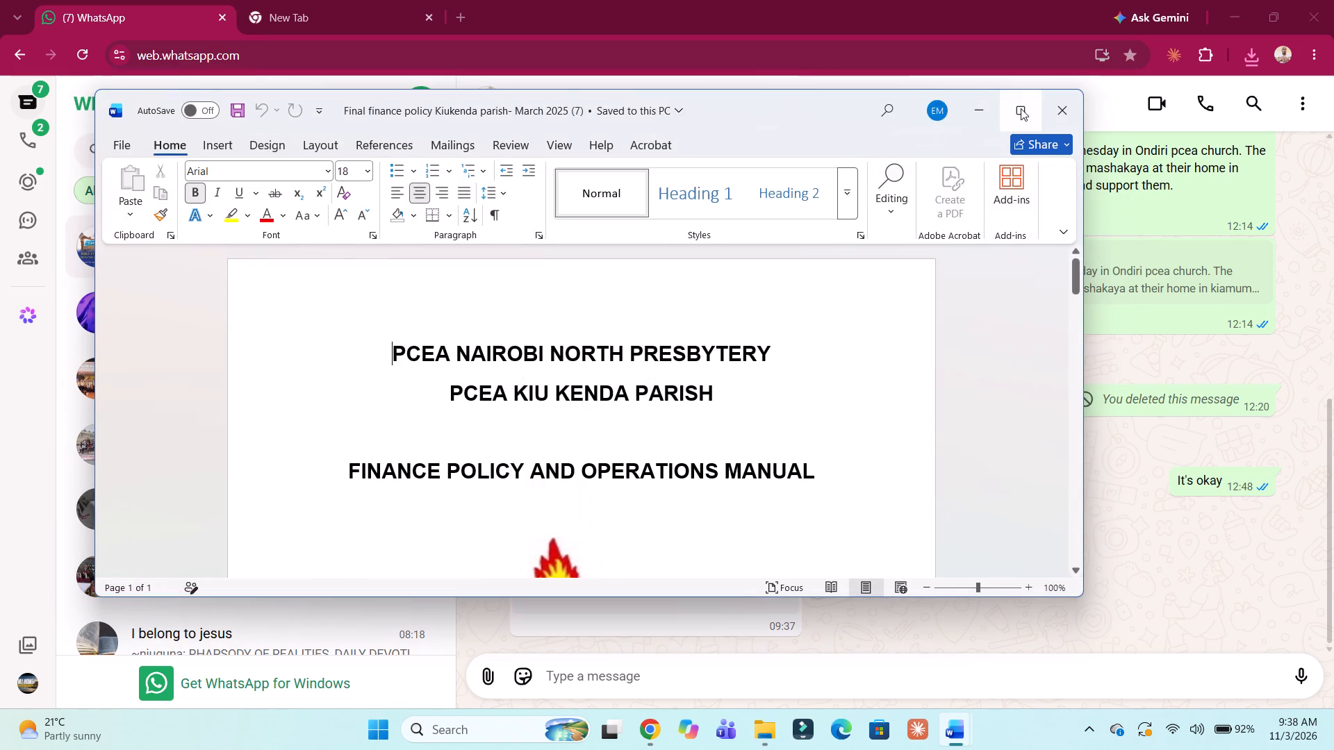
Maximize the window of the Kiu Kenda parish finance policy document.
{"action": "left_click", "coordinate": [1021, 108]}
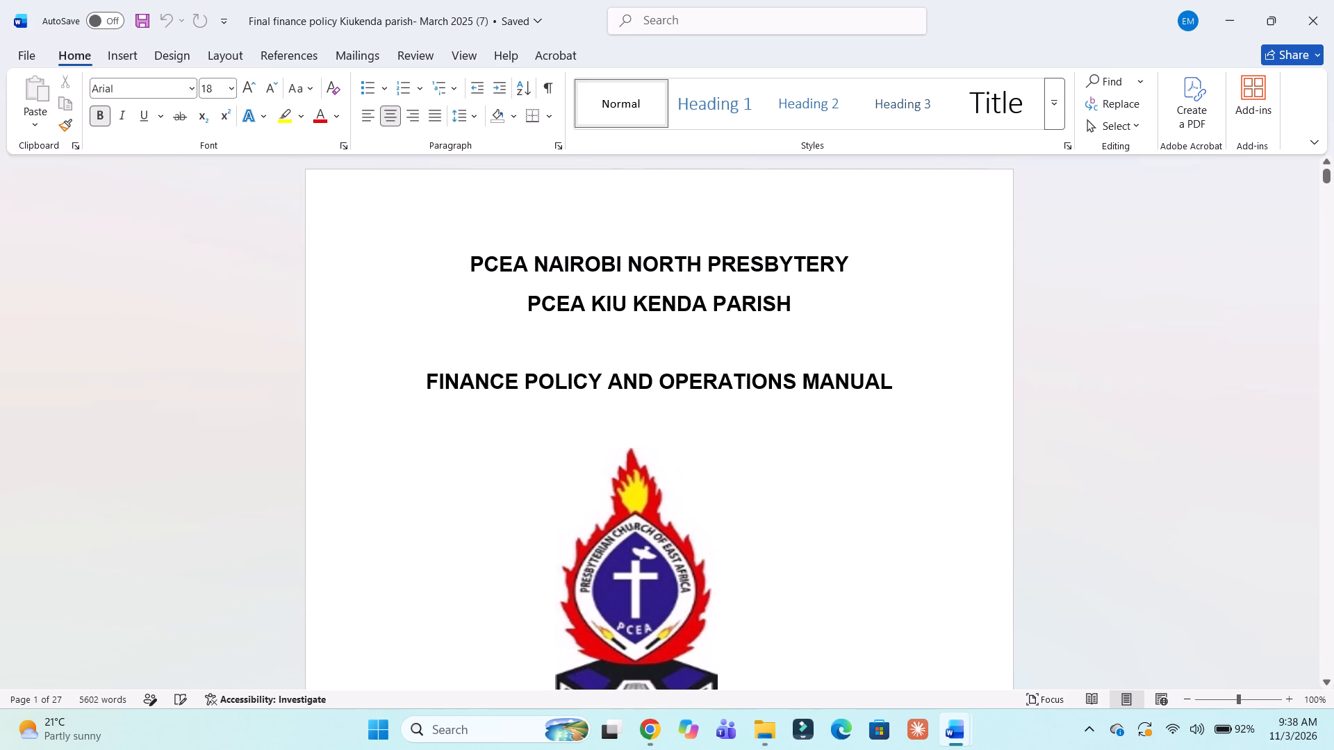
Look over the cover page, including its headings, logo, date and address block.
{"action": "scroll", "coordinate": [677, 328], "scroll_direction": "down", "scroll_amount": 11}
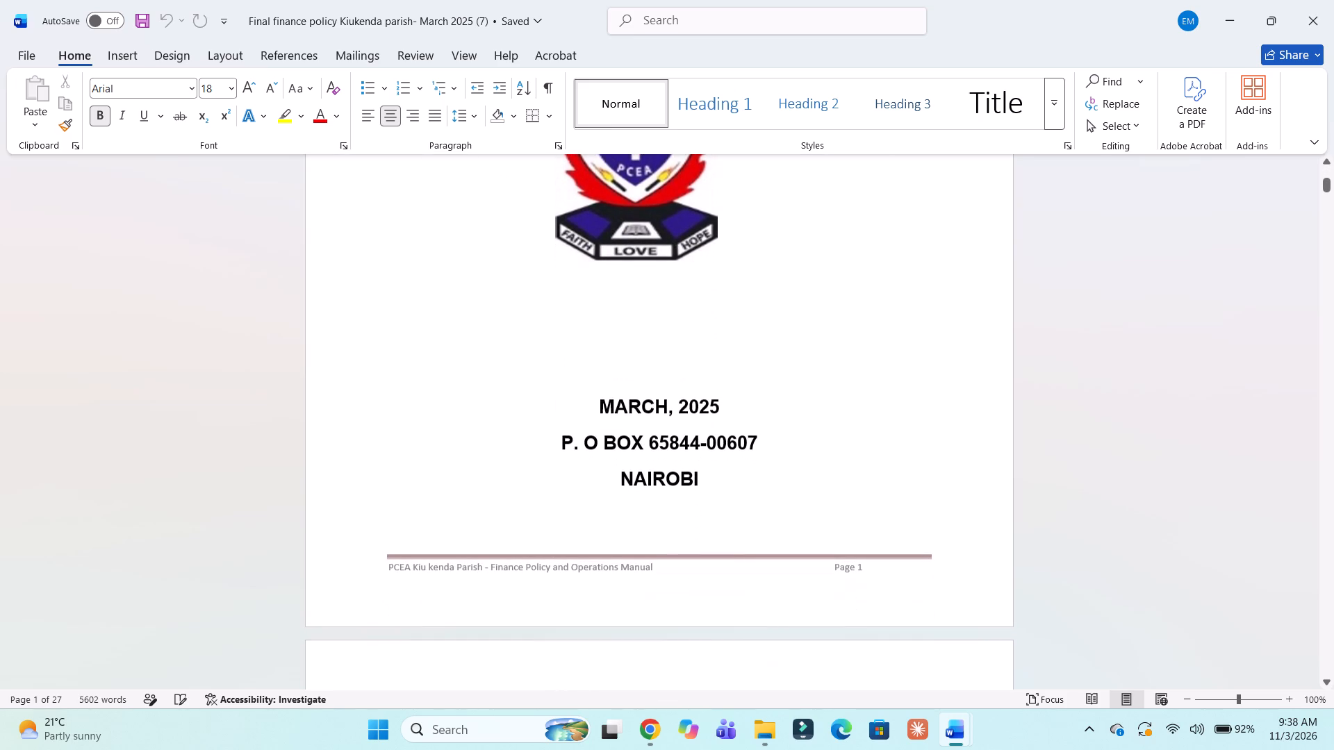
{"action": "left_click", "coordinate": [597, 341]}
{"action": "scroll", "coordinate": [612, 351], "scroll_direction": "up", "scroll_amount": 3}
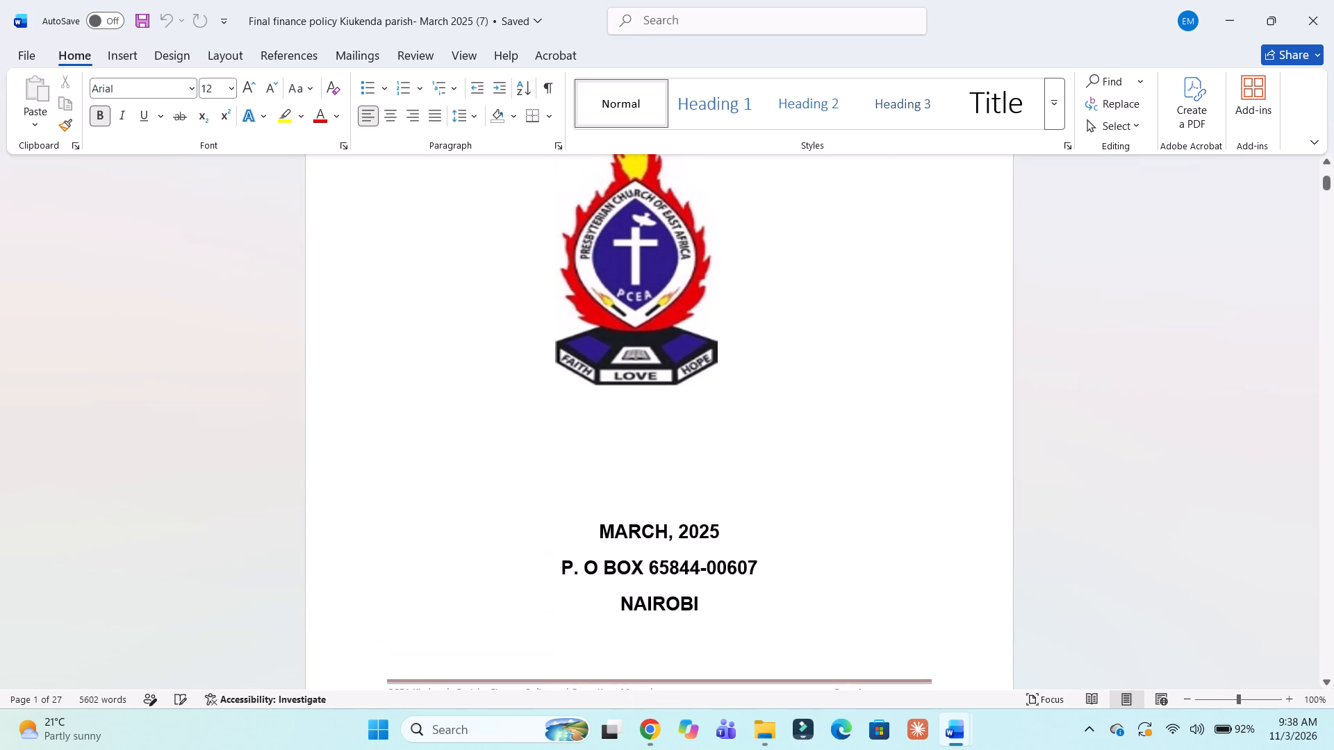
{"action": "scroll", "coordinate": [612, 347], "scroll_direction": "up", "scroll_amount": 5}
{"action": "scroll", "coordinate": [758, 225], "scroll_direction": "up", "scroll_amount": 2}
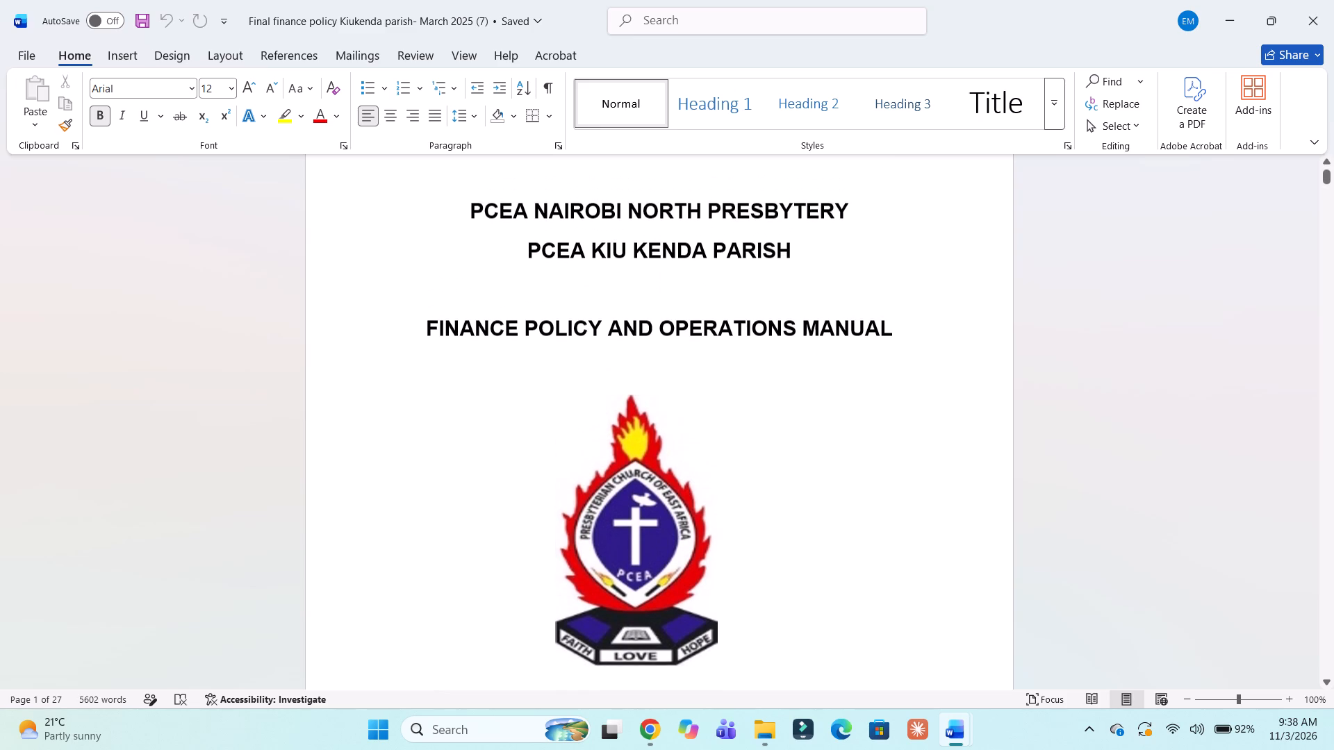
{"action": "left_click", "coordinate": [804, 257]}
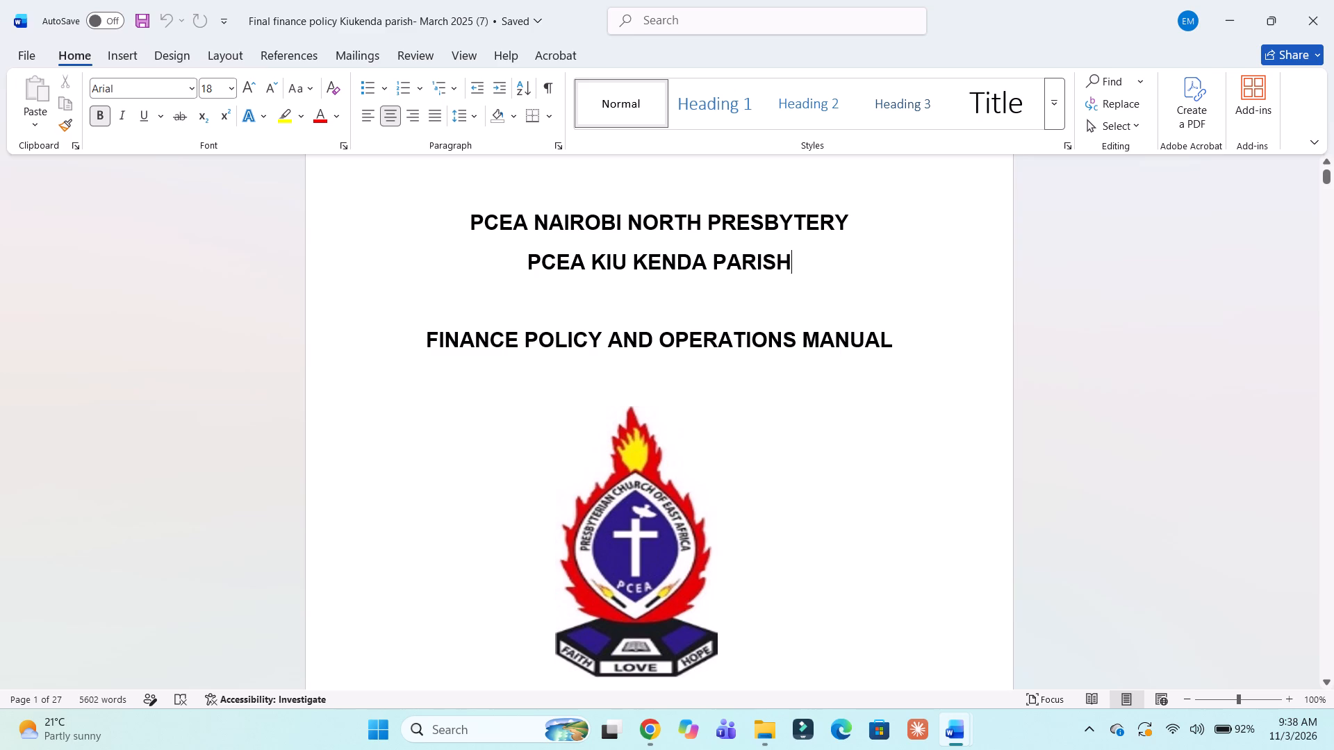
{"action": "scroll", "coordinate": [771, 309], "scroll_direction": "down", "scroll_amount": 6}
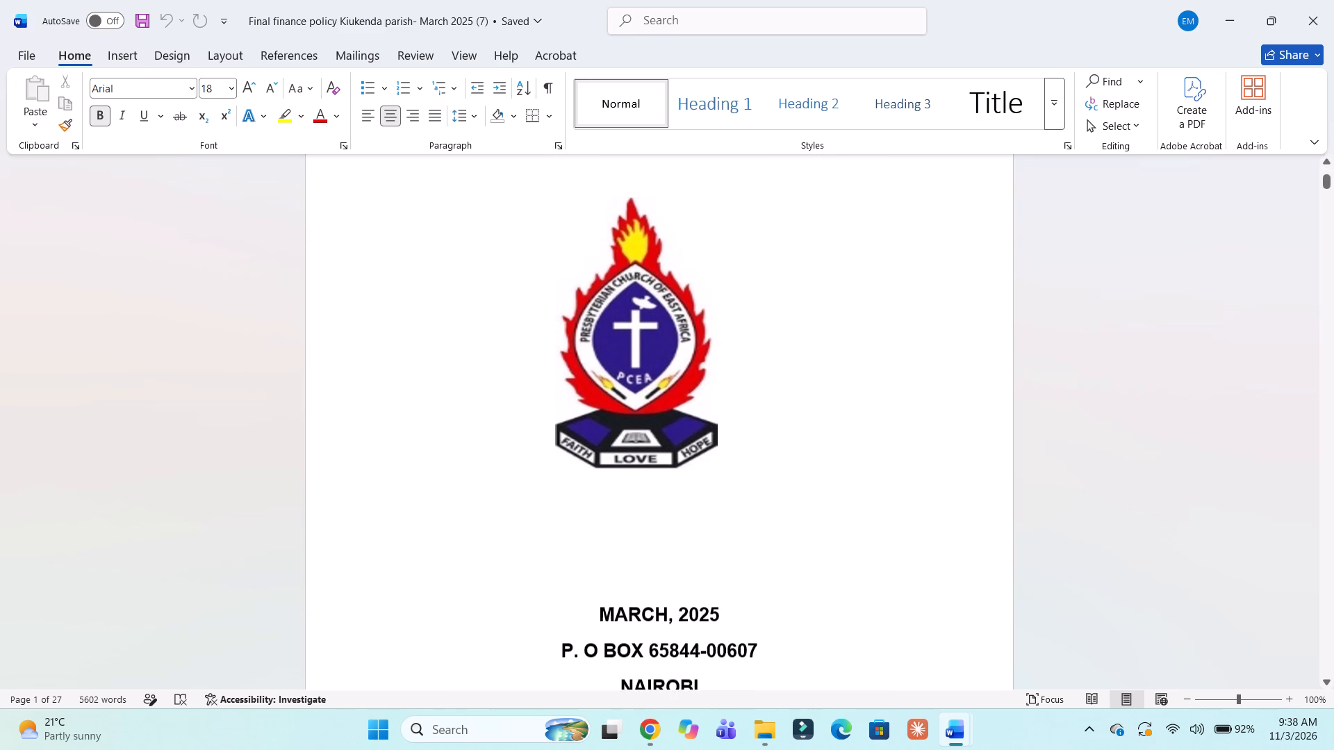
{"action": "scroll", "coordinate": [702, 313], "scroll_direction": "up", "scroll_amount": 5}
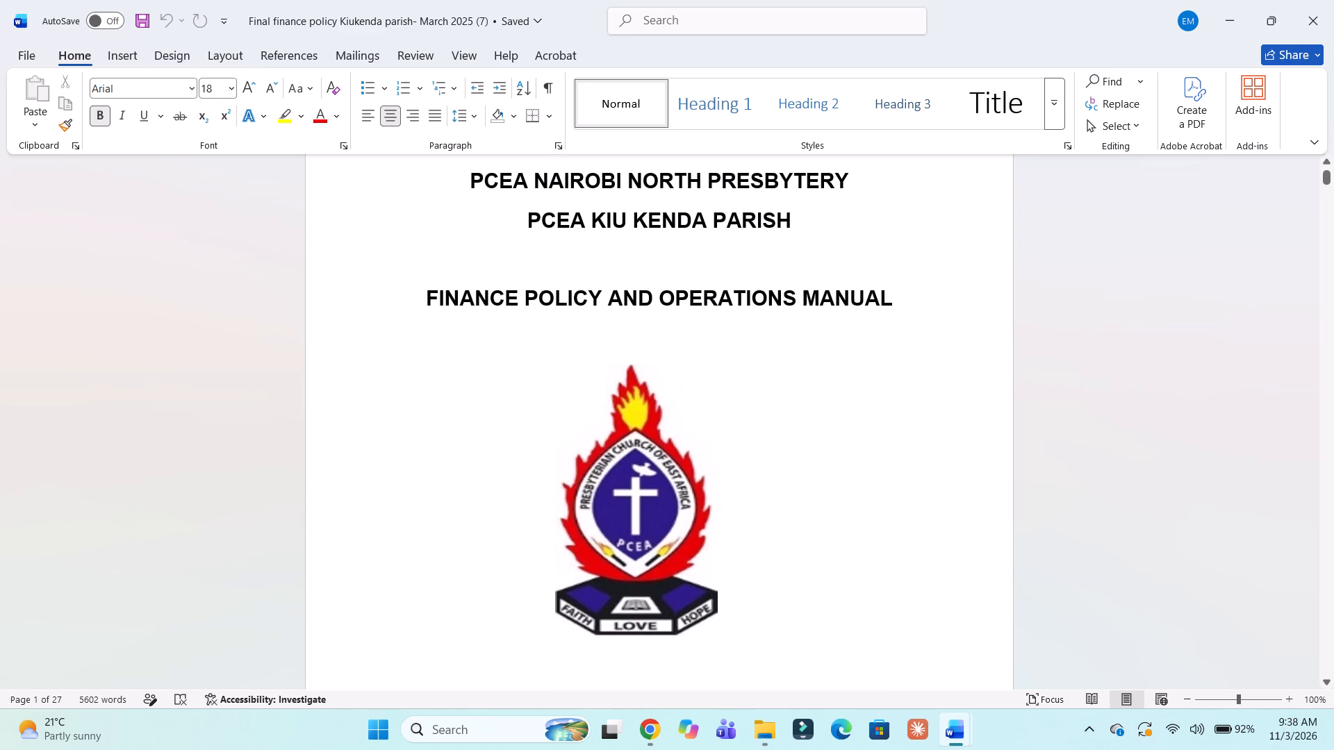
Move the title "FINANCE POLICY AND OPERATIONS MANUAL" from above the logo to the blank area below it.
{"action": "left_click_drag", "start_coordinate": [422, 297], "coordinate": [823, 269]}
{"action": "left_click_drag", "start_coordinate": [823, 269], "coordinate": [902, 314]}
{"action": "right_click", "coordinate": [889, 301]}
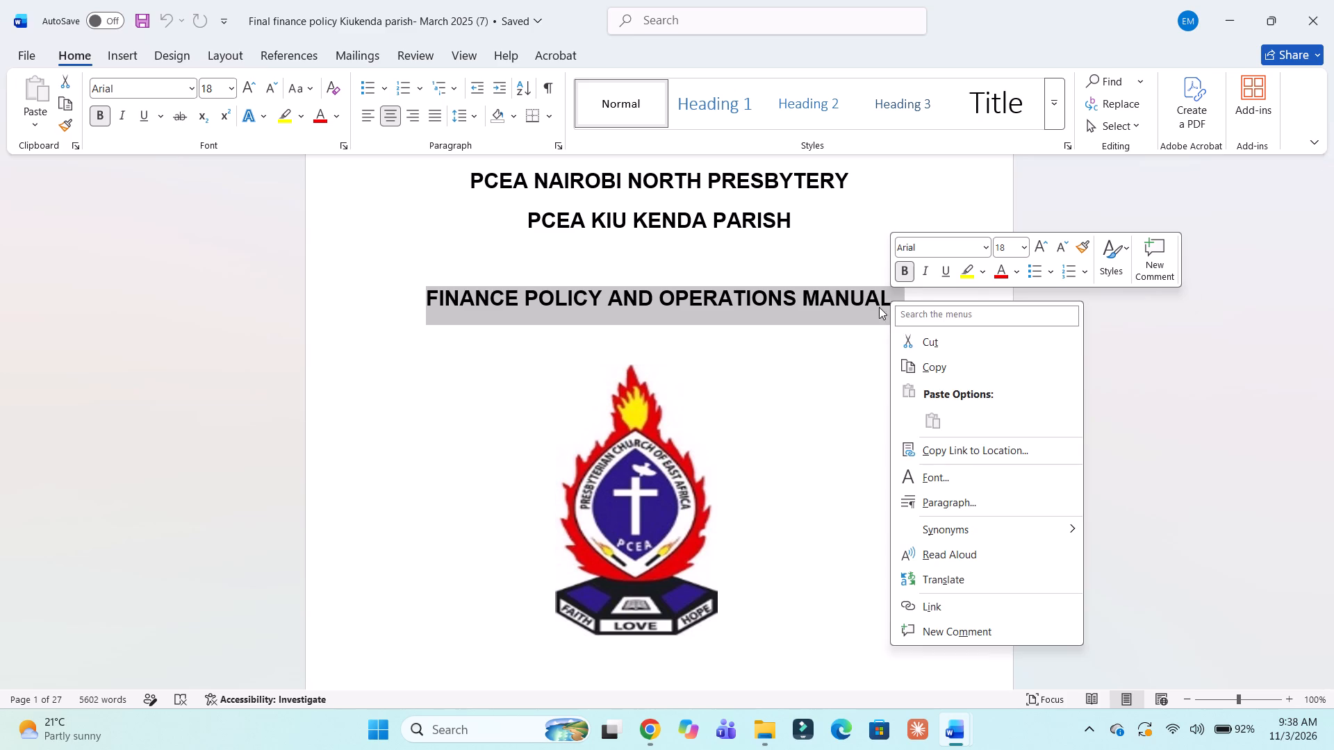
{"action": "left_click", "coordinate": [914, 343]}
{"action": "scroll", "coordinate": [781, 369], "scroll_direction": "down", "scroll_amount": 3}
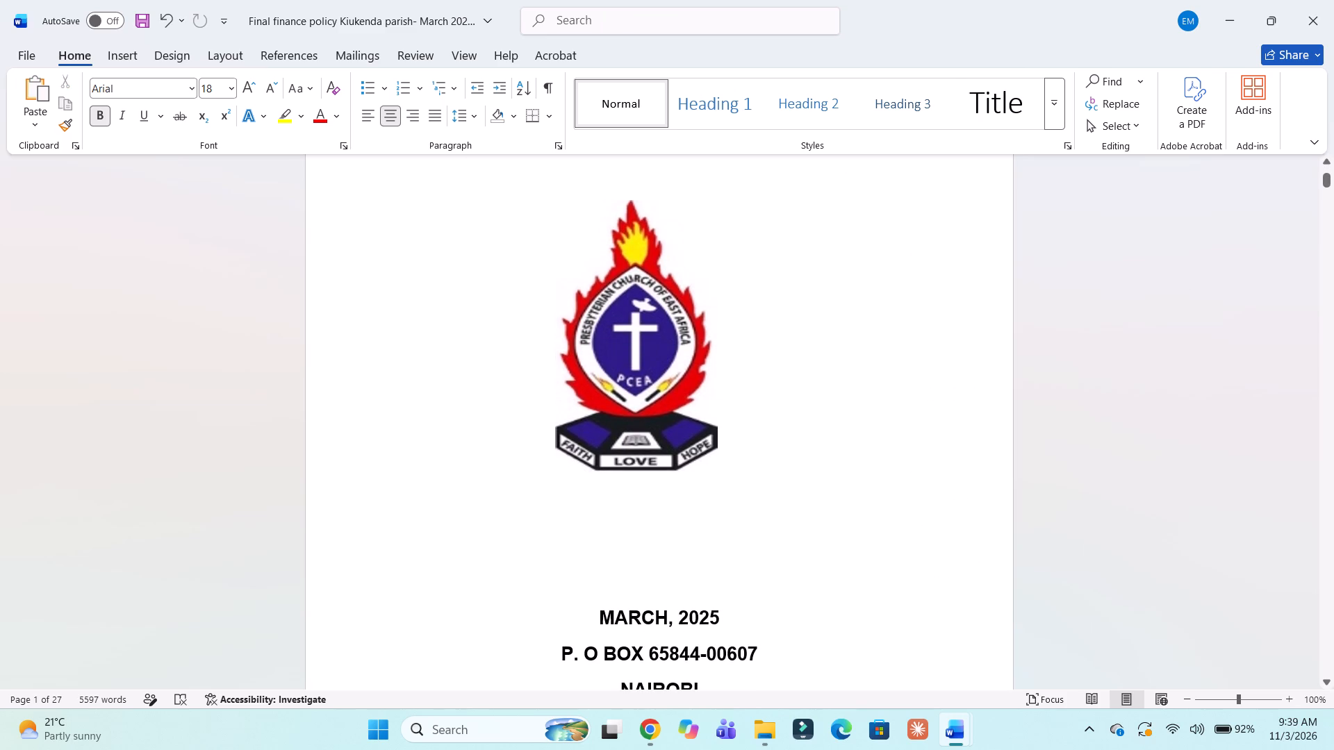
{"action": "left_click", "coordinate": [427, 545]}
{"action": "key", "text": "ctrl+v"}
Remove one blank line between the moved manual title and the "MARCH, 2025" date.
{"action": "scroll", "coordinate": [583, 539], "scroll_direction": "down", "scroll_amount": 2}
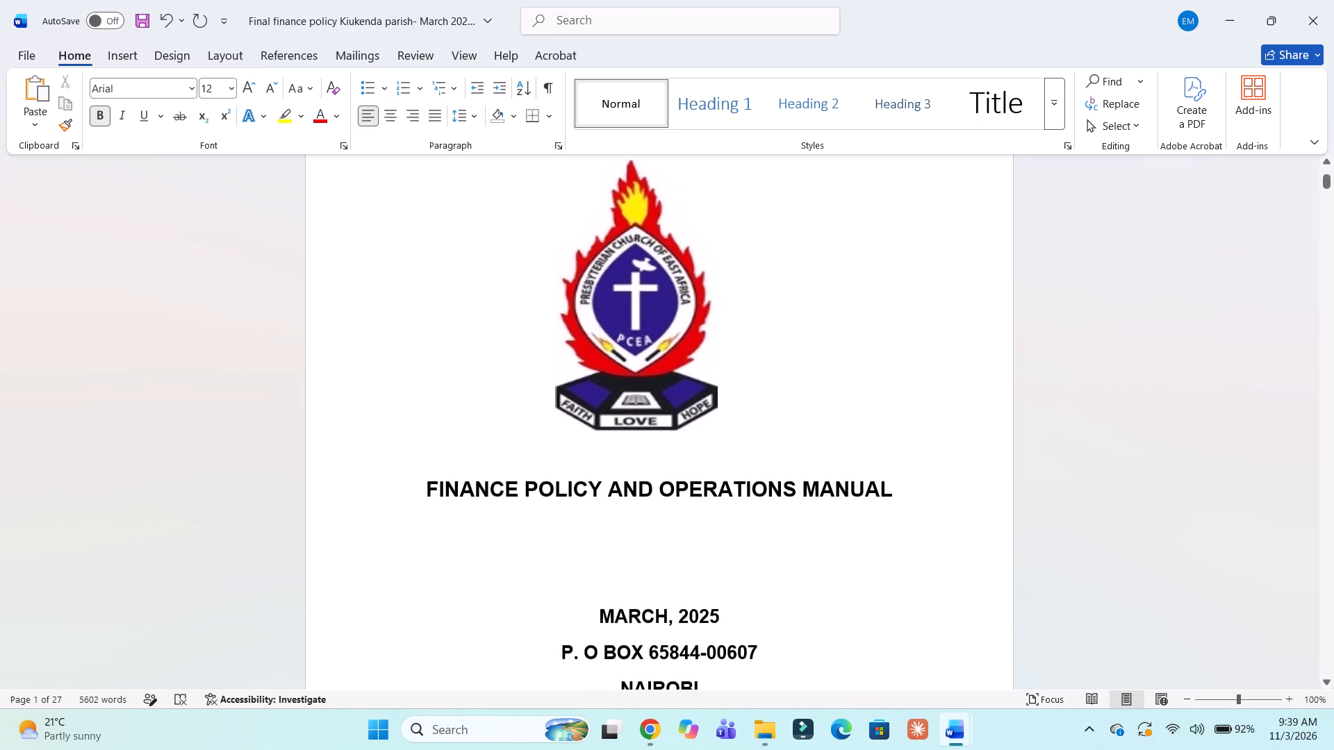
{"action": "scroll", "coordinate": [591, 531], "scroll_direction": "down", "scroll_amount": 4}
{"action": "left_click", "coordinate": [414, 348]}
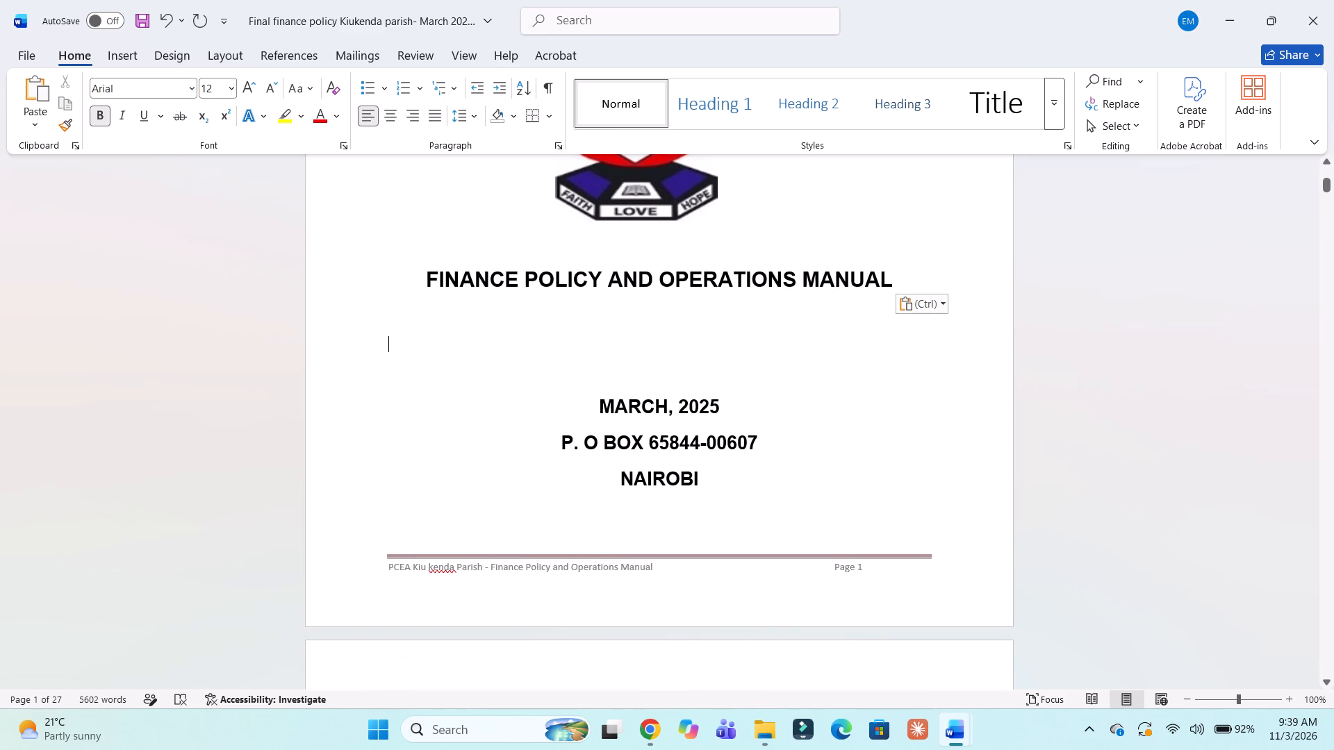
{"action": "key", "text": "BackSpace"}
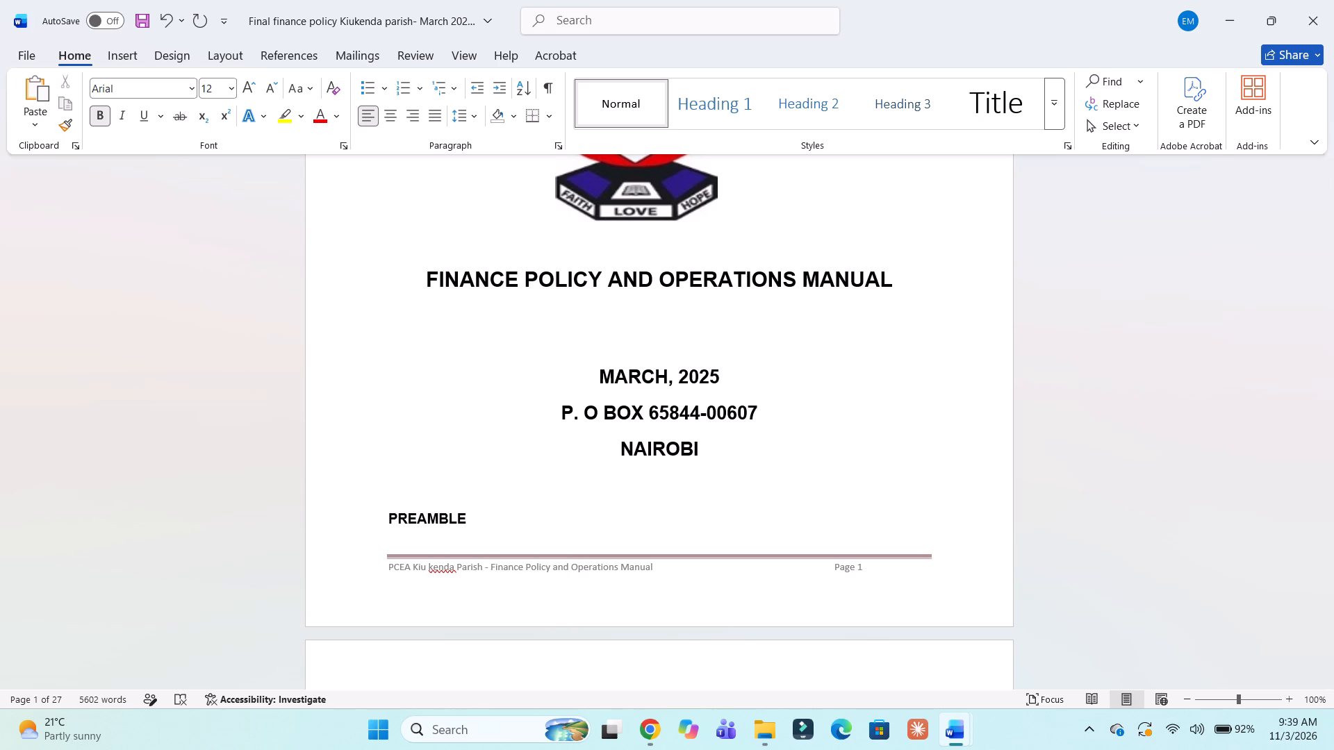
Delete the extra blank line between "PCEA KIU KENDA PARISH" and the logo on the cover page.
{"action": "scroll", "coordinate": [455, 373], "scroll_direction": "down", "scroll_amount": 2}
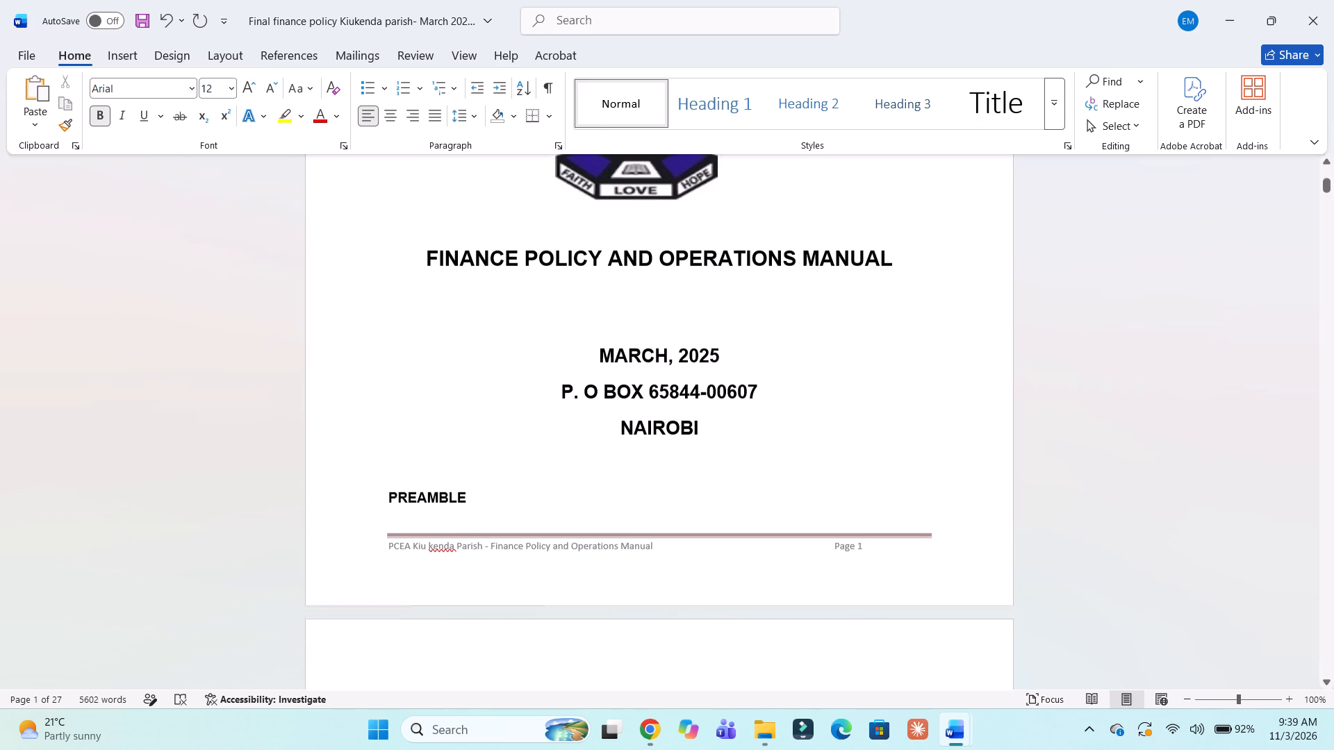
{"action": "scroll", "coordinate": [455, 374], "scroll_direction": "down", "scroll_amount": 4}
{"action": "scroll", "coordinate": [459, 368], "scroll_direction": "up", "scroll_amount": 6}
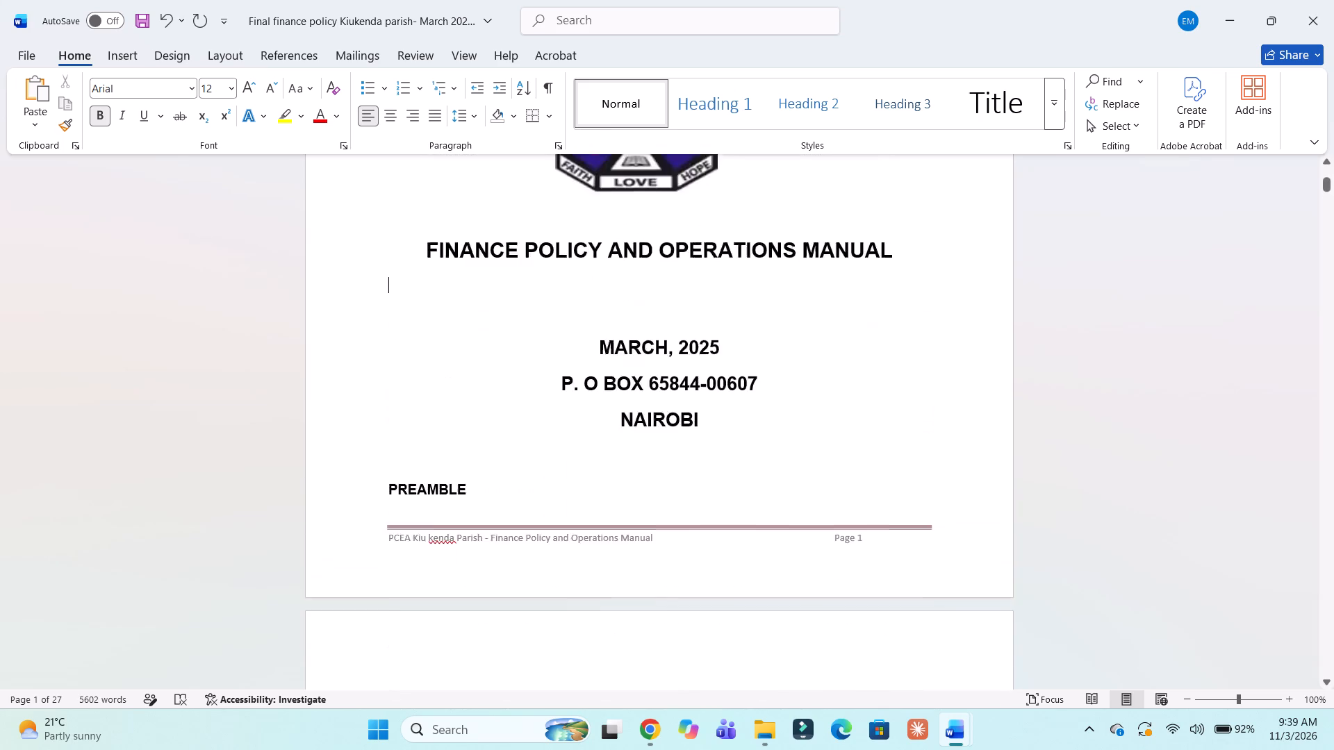
{"action": "scroll", "coordinate": [460, 365], "scroll_direction": "up", "scroll_amount": 10}
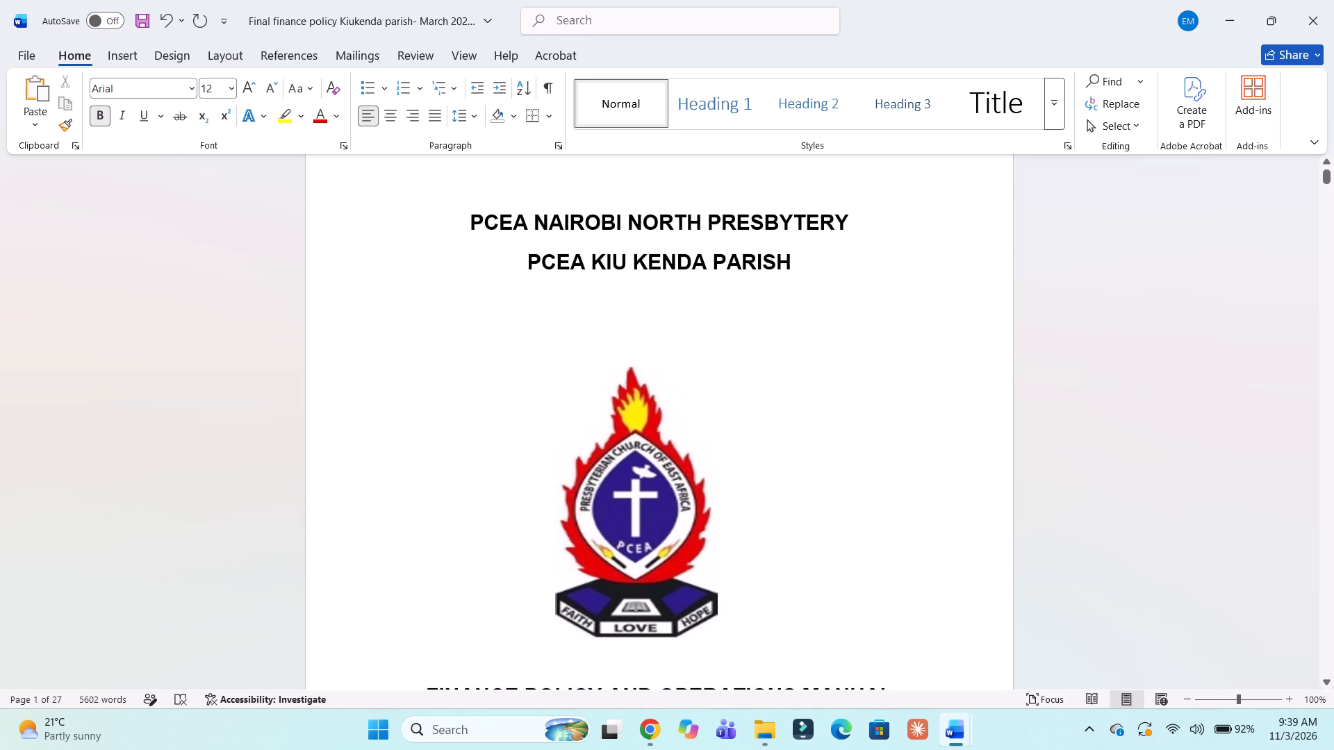
{"action": "left_click", "coordinate": [484, 328]}
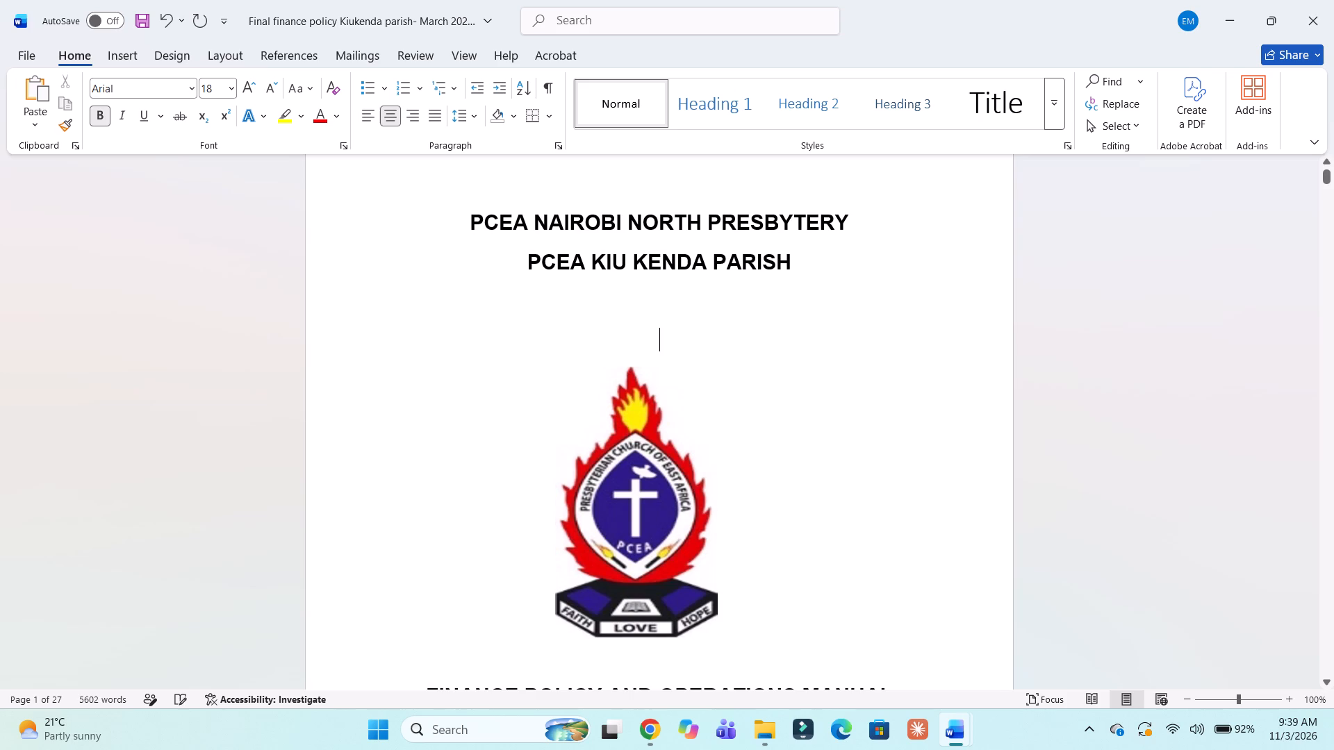
{"action": "left_click", "coordinate": [479, 321]}
{"action": "key", "text": "BackSpace"}
{"action": "key", "text": "BackSpace"}
Insert a blank line directly below the logo, above the manual title.
{"action": "left_click", "coordinate": [500, 615]}
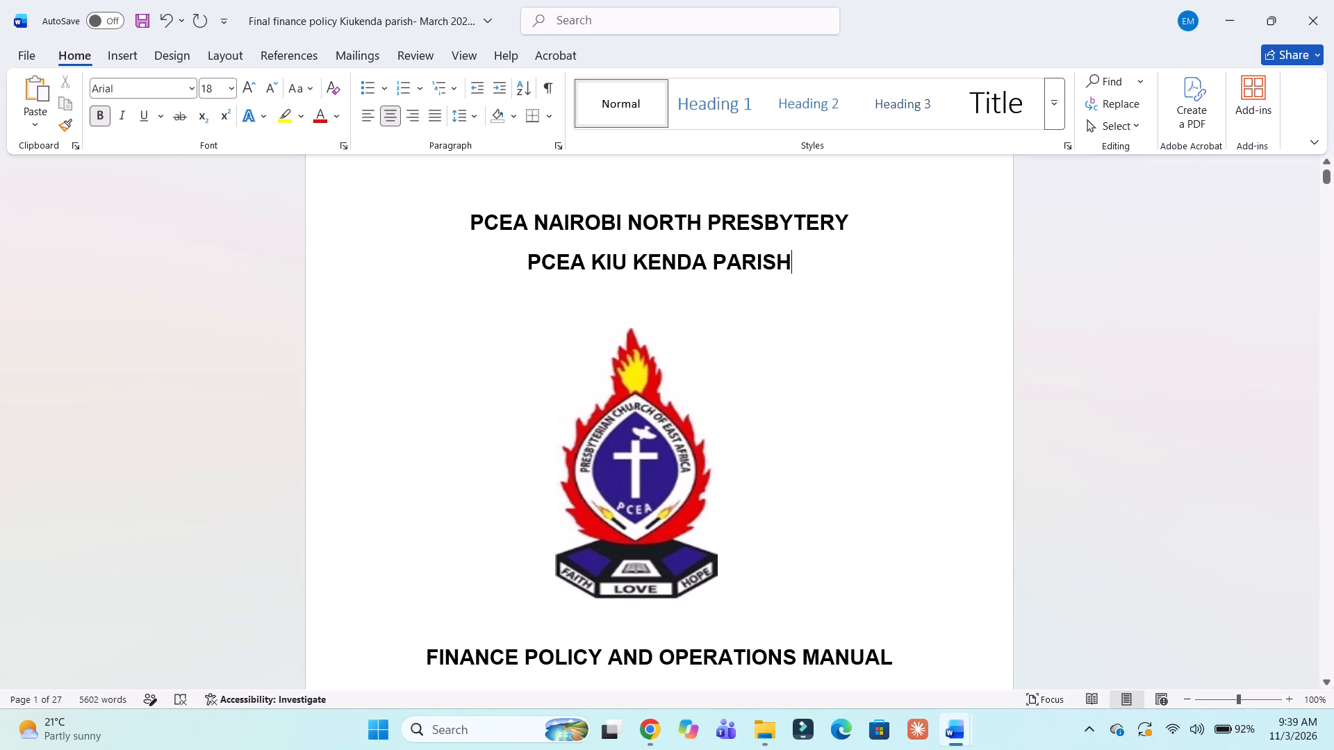
{"action": "left_click", "coordinate": [733, 592]}
{"action": "key", "text": "Return"}
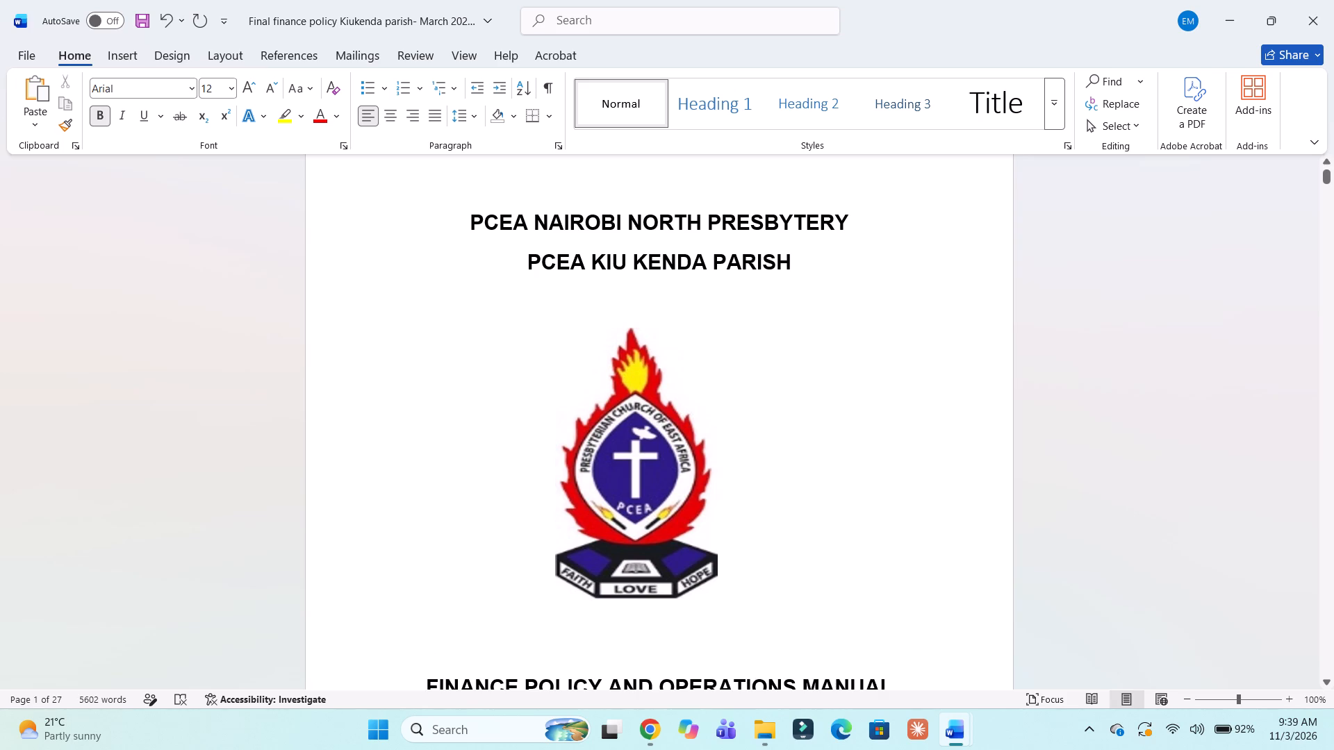
Copy "PCEA KIU KENDA" from the parish heading to the line below the logo and complete it as "PCEA KIU KENDA CHURCH".
{"action": "left_click_drag", "start_coordinate": [528, 259], "coordinate": [674, 266]}
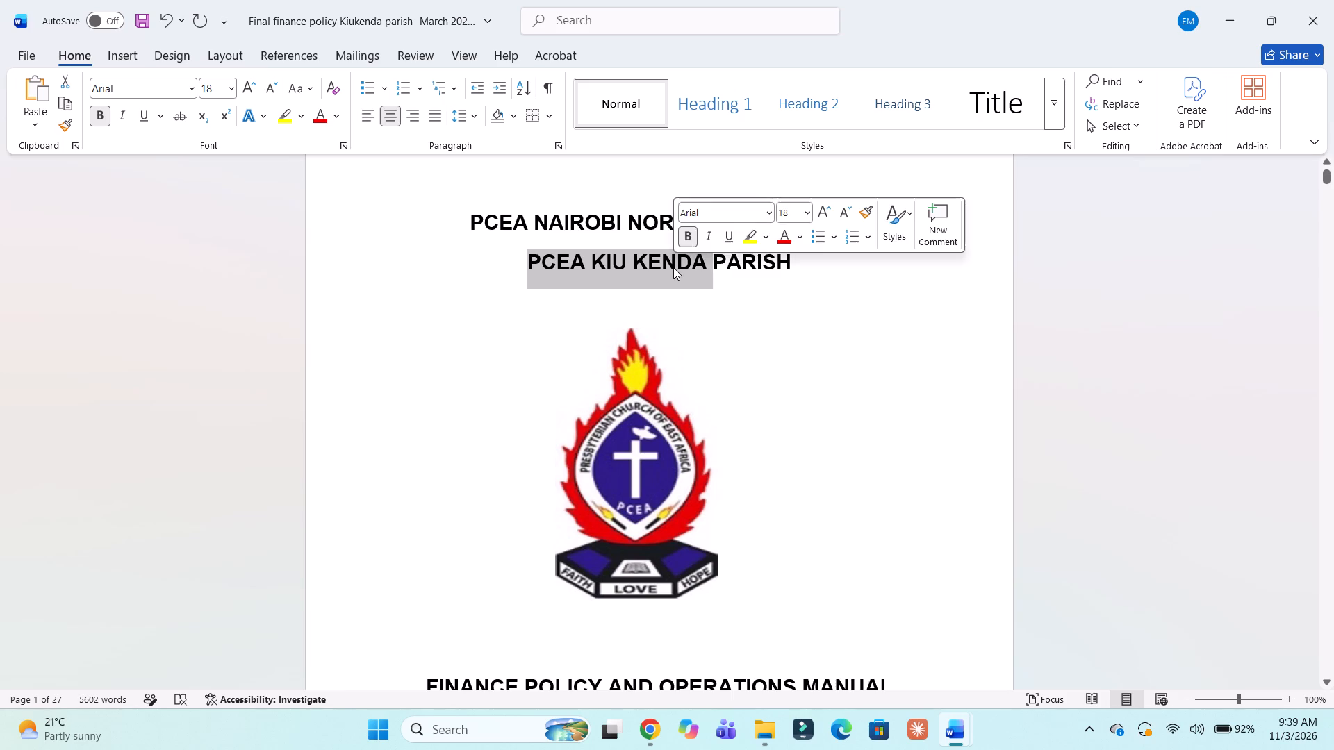
{"action": "right_click", "coordinate": [673, 267]}
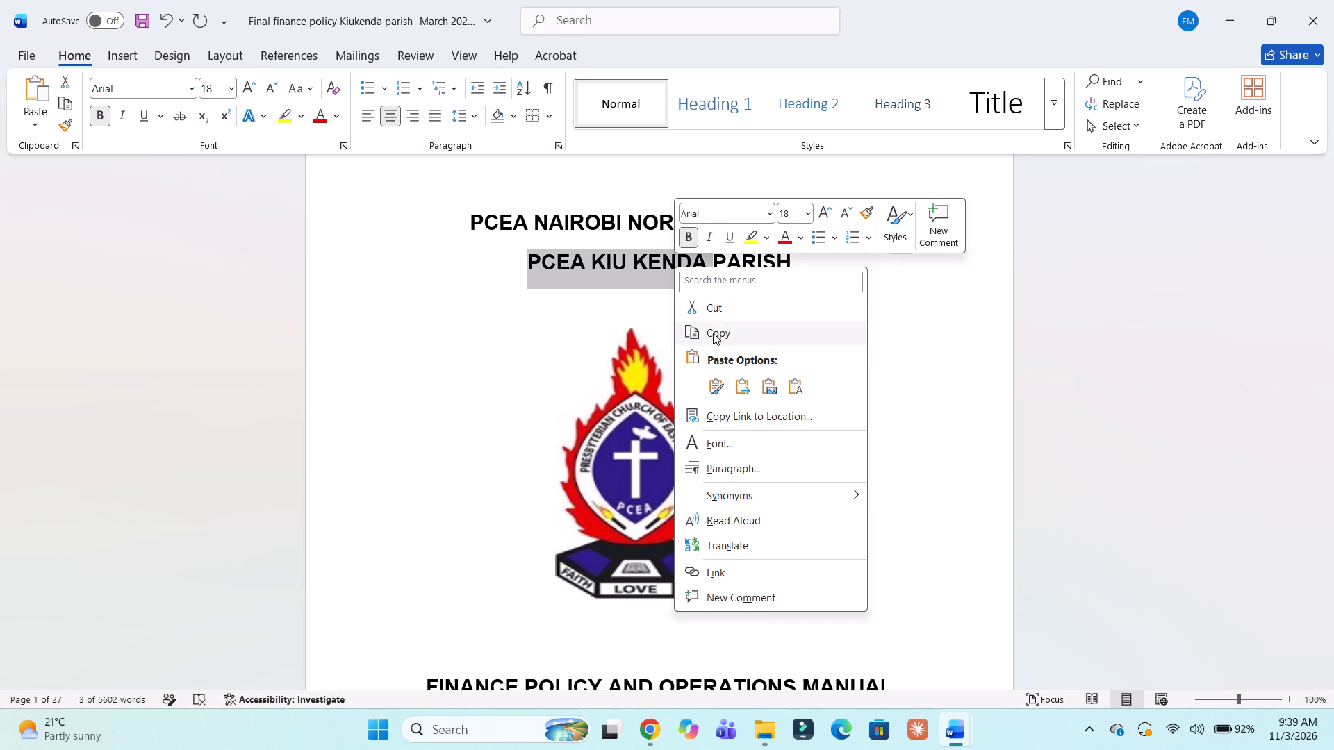
{"action": "left_click", "coordinate": [713, 333]}
{"action": "left_click", "coordinate": [493, 624]}
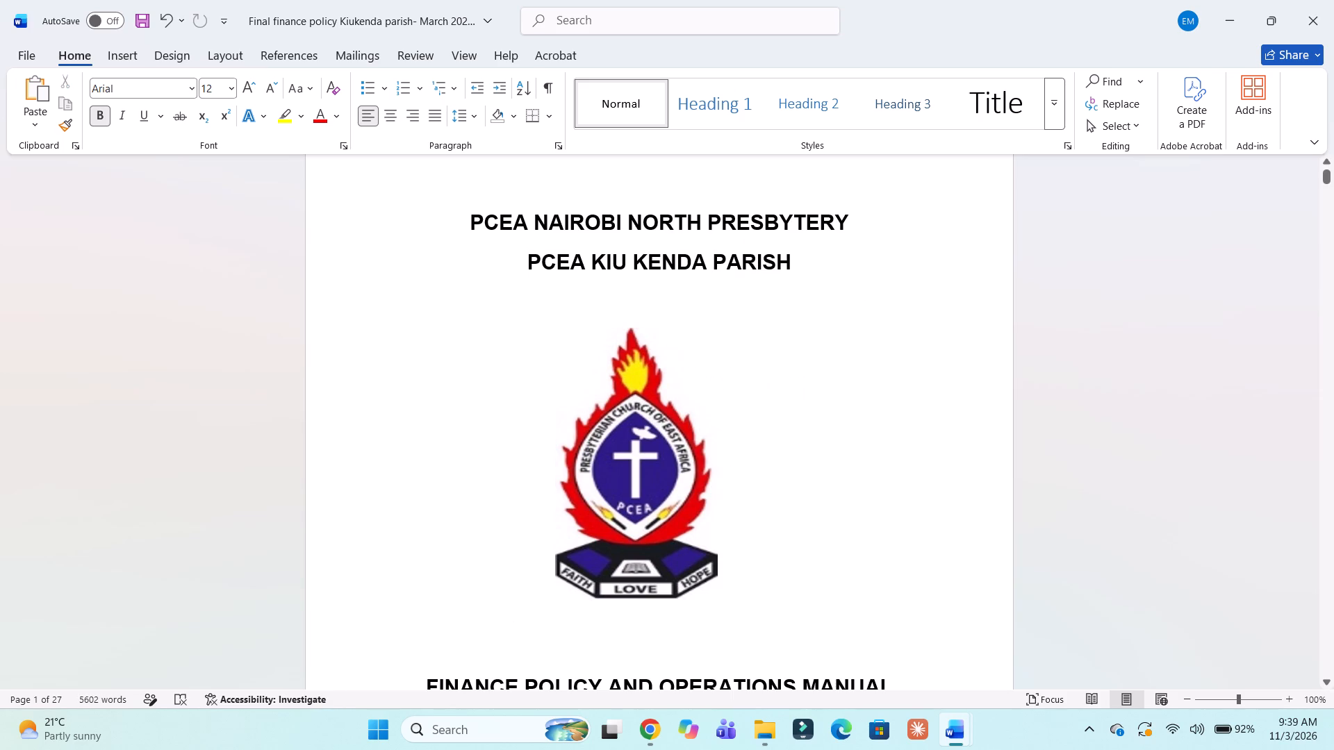
{"action": "key", "text": "ctrl+v"}
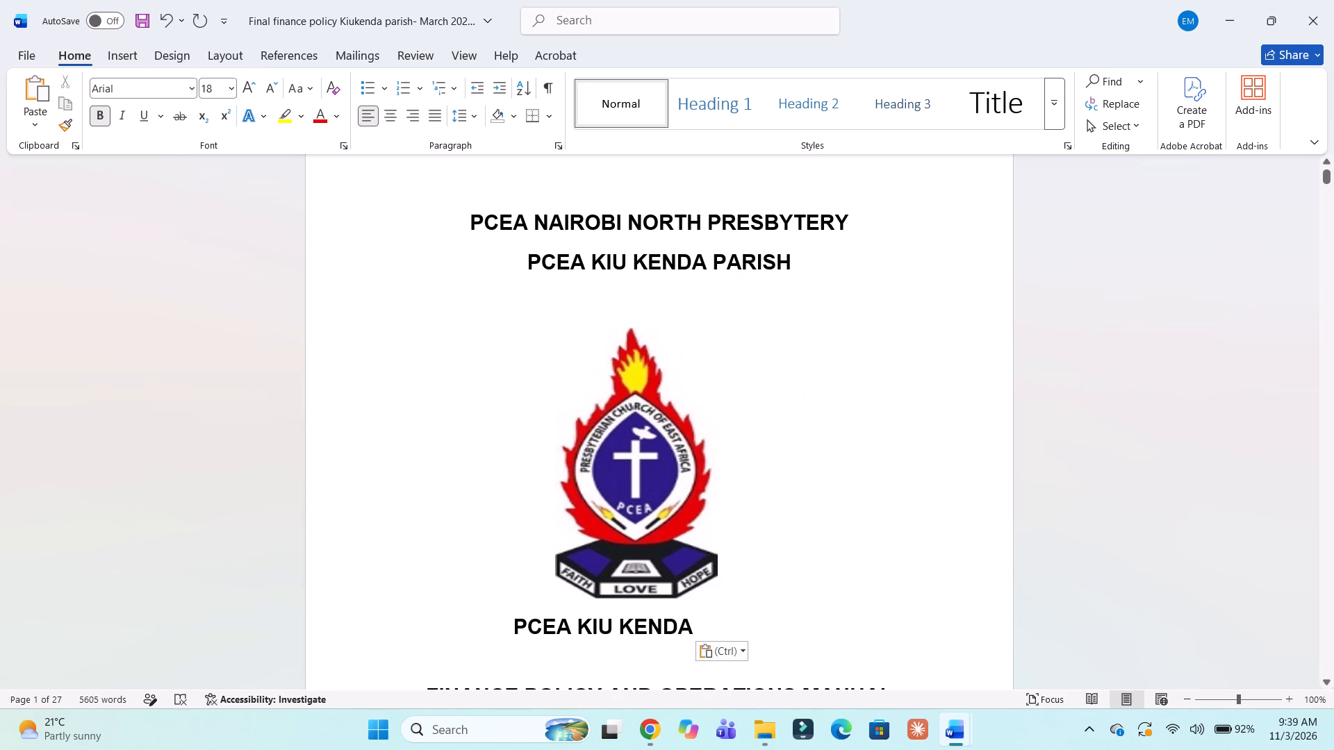
{"action": "left_click", "coordinate": [503, 626]}
{"action": "key", "text": "space"}
{"action": "left_click", "coordinate": [700, 621]}
{"action": "key", "text": "space"}
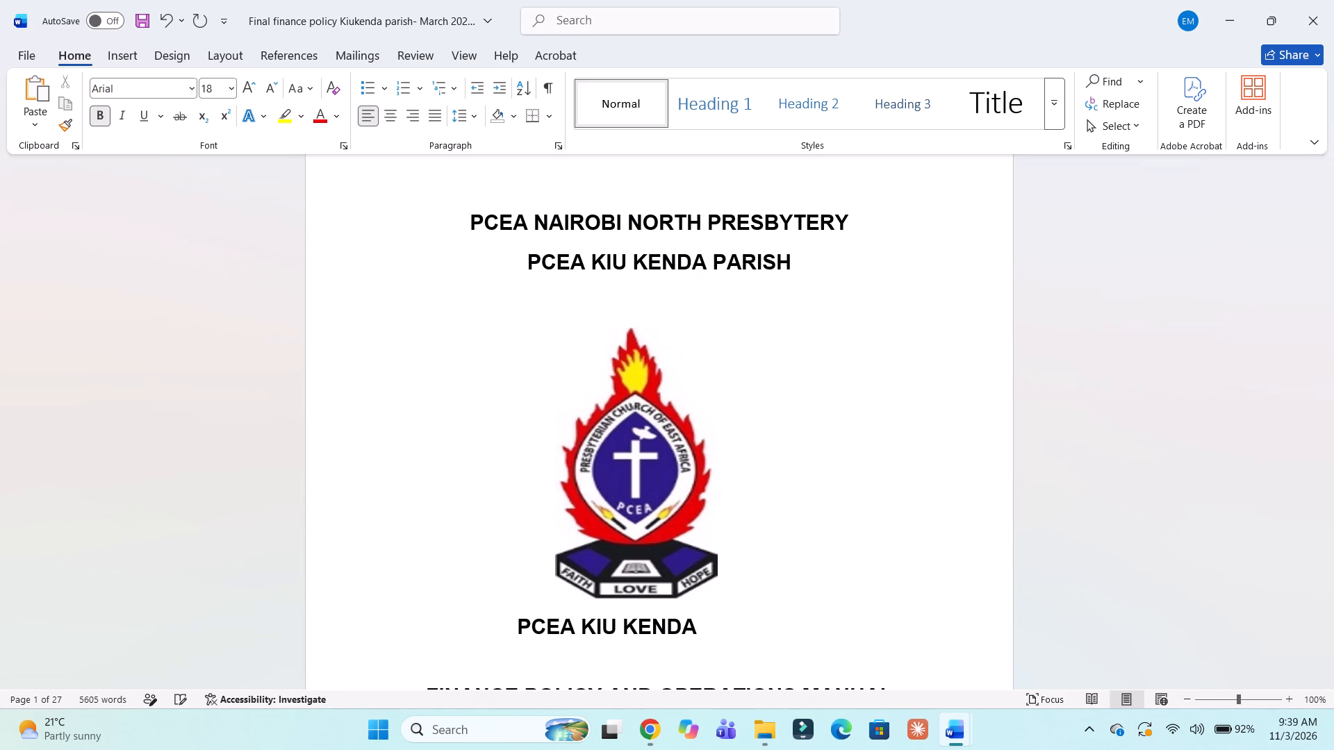
{"action": "key", "text": "c"}
{"action": "key", "text": "BackSpace"}
Insert a blank line between the logo and the "PCEA KIU KENDA CHURCH" line.
{"action": "left_click", "coordinate": [741, 590]}
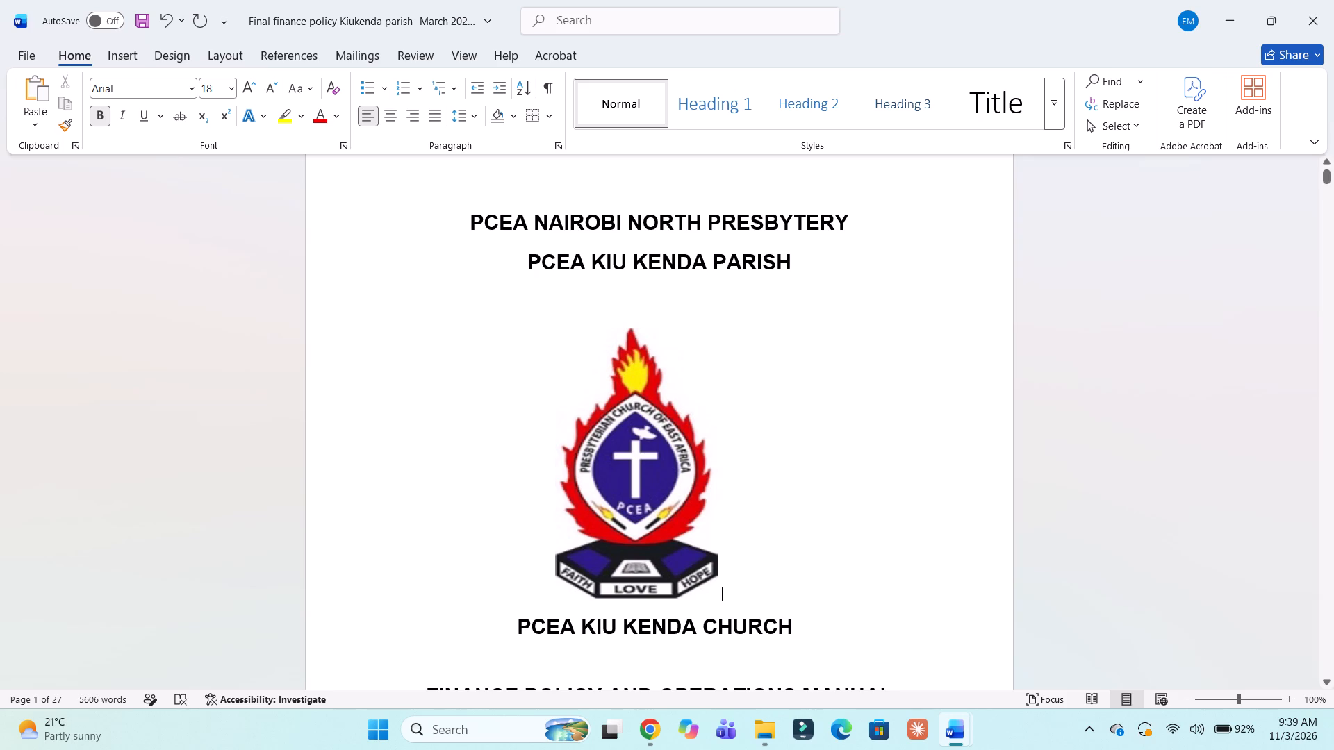
{"action": "key", "text": "Return"}
Check the layout of the revised cover page from its headings down to the start of the preamble.
{"action": "scroll", "coordinate": [737, 581], "scroll_direction": "down", "scroll_amount": 3}
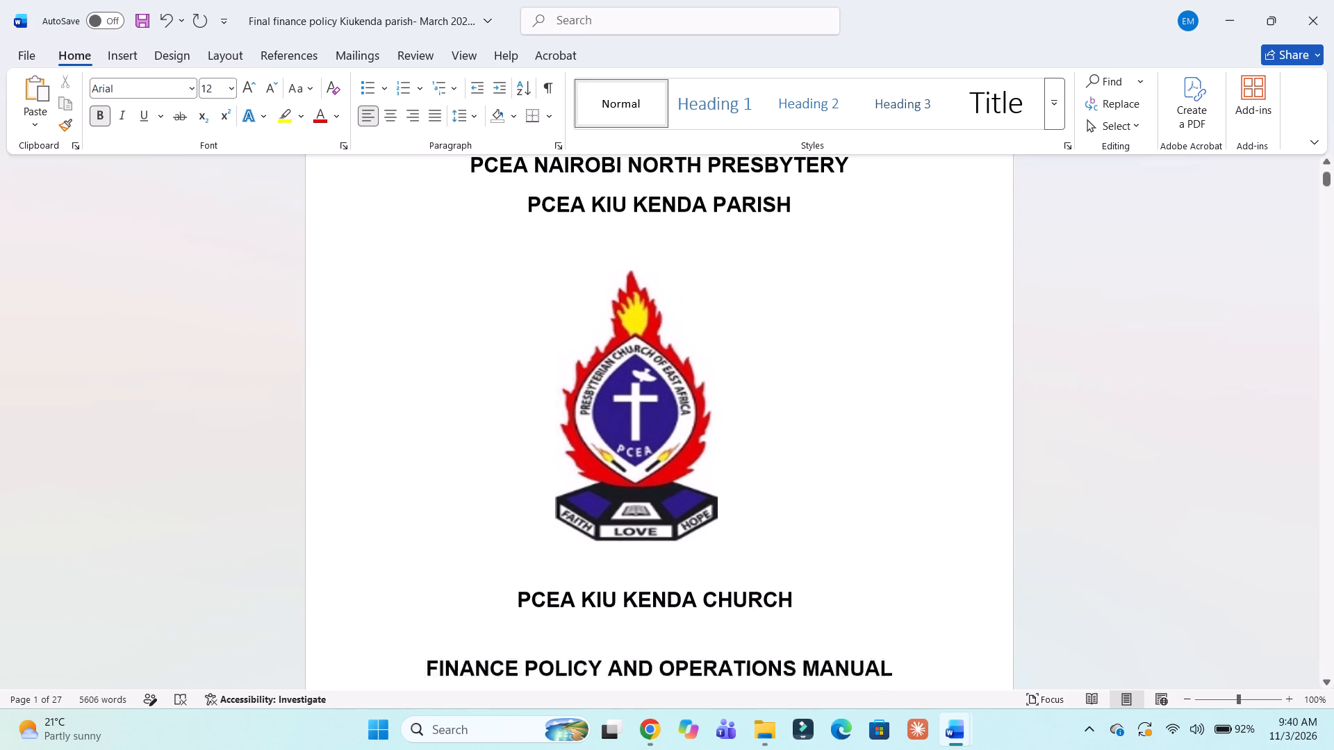
{"action": "scroll", "coordinate": [689, 571], "scroll_direction": "up", "scroll_amount": 4}
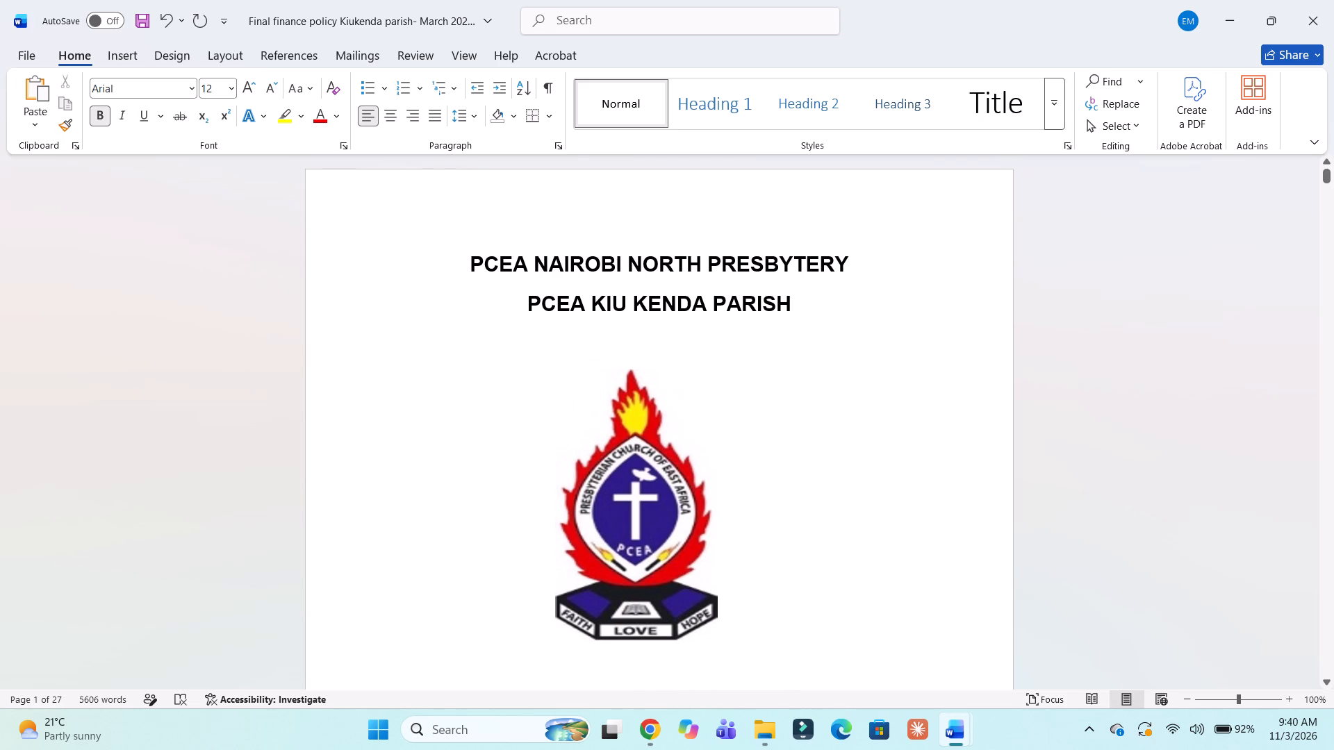
{"action": "scroll", "coordinate": [716, 526], "scroll_direction": "down", "scroll_amount": 9}
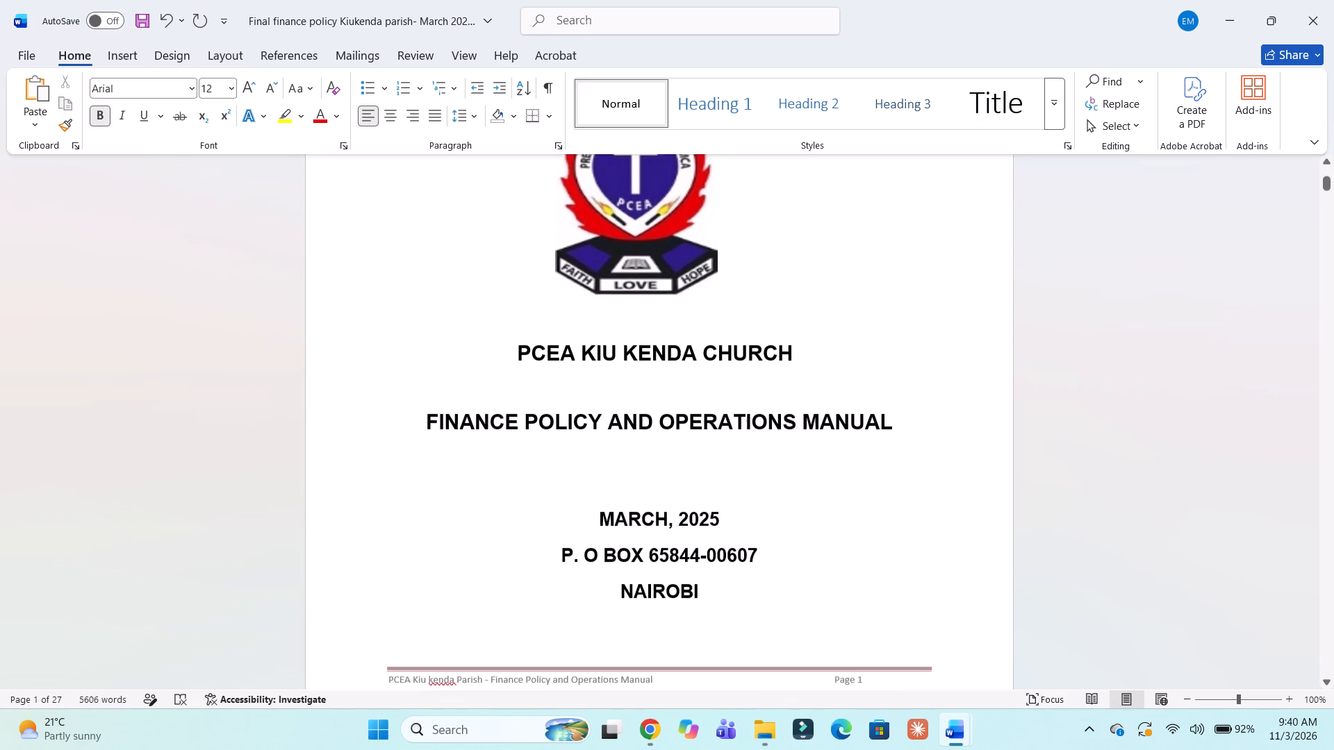
{"action": "scroll", "coordinate": [716, 526], "scroll_direction": "down", "scroll_amount": 4}
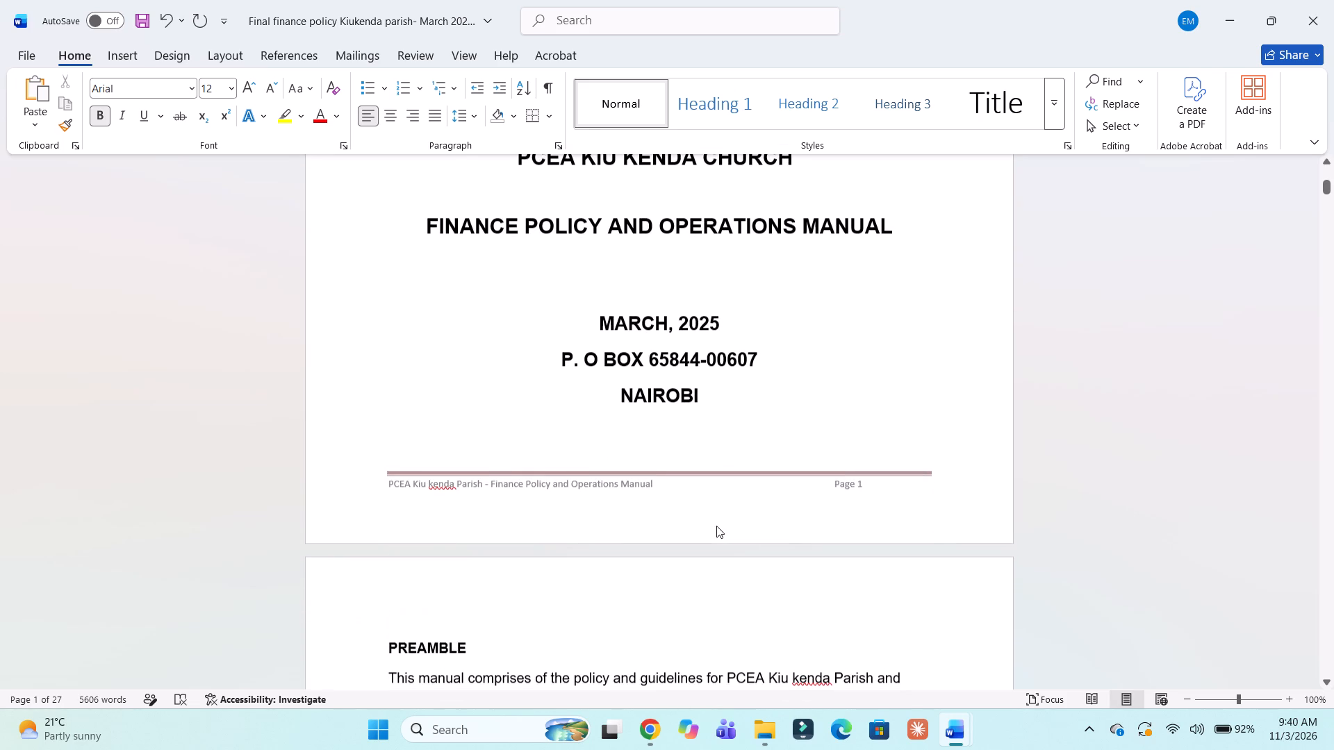
Skim the manual from the preamble through the acknowledgement, table of contents and Chapter 1 to the start of Chapter 2.
{"action": "scroll", "coordinate": [716, 526], "scroll_direction": "down", "scroll_amount": 20}
{"action": "scroll", "coordinate": [716, 526], "scroll_direction": "down", "scroll_amount": 1}
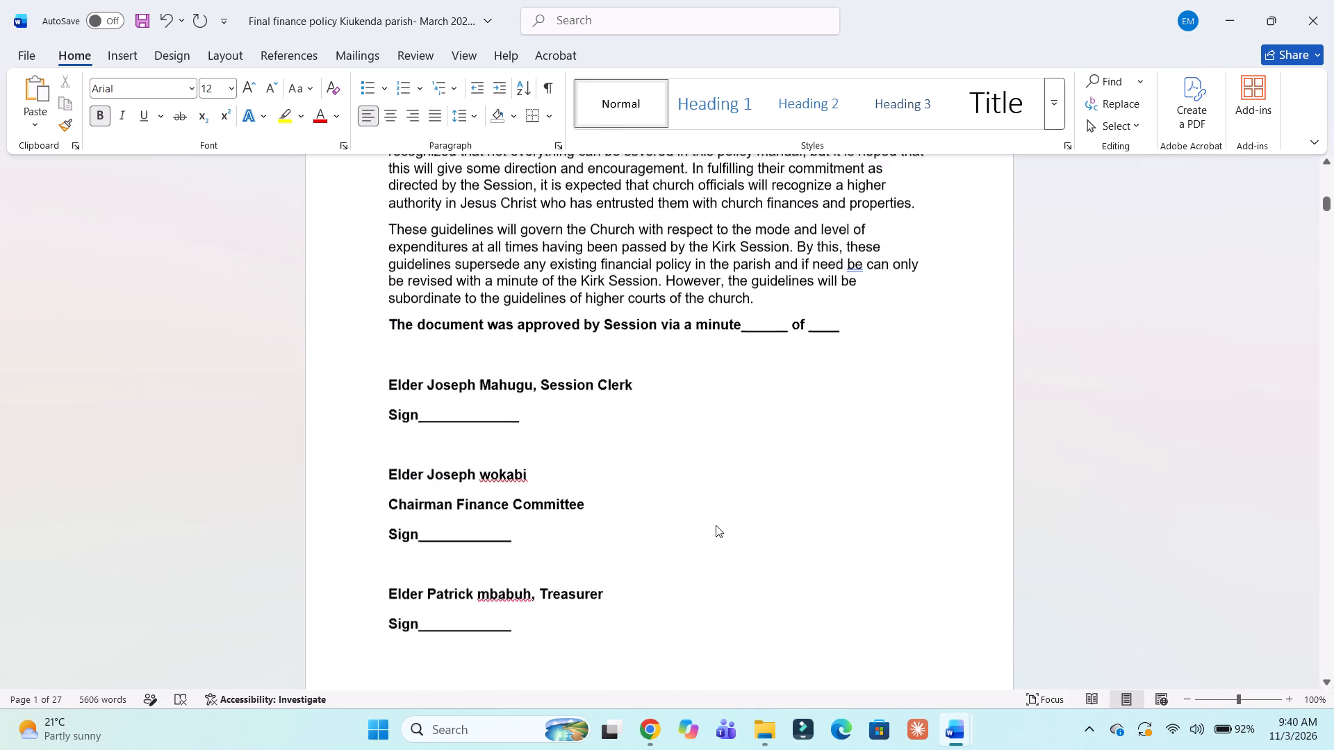
{"action": "scroll", "coordinate": [716, 525], "scroll_direction": "down", "scroll_amount": 13}
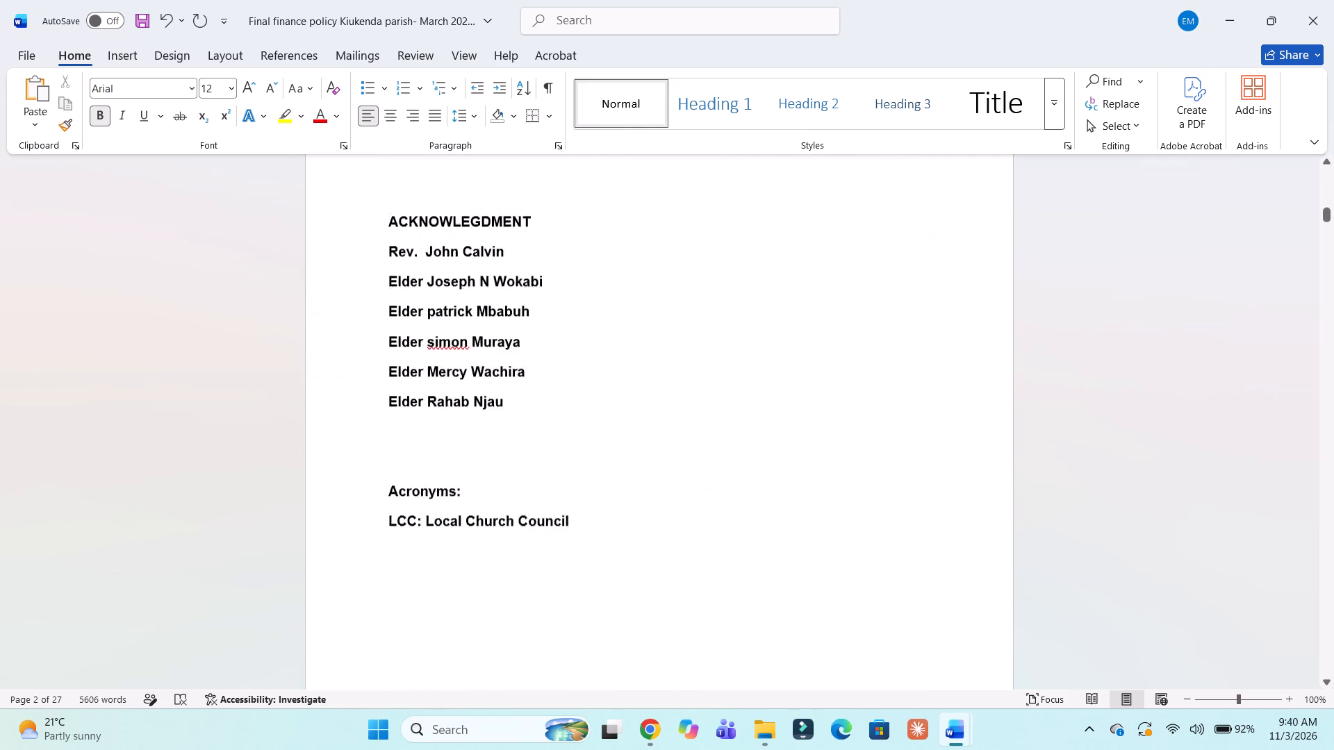
{"action": "scroll", "coordinate": [711, 524], "scroll_direction": "down", "scroll_amount": 20}
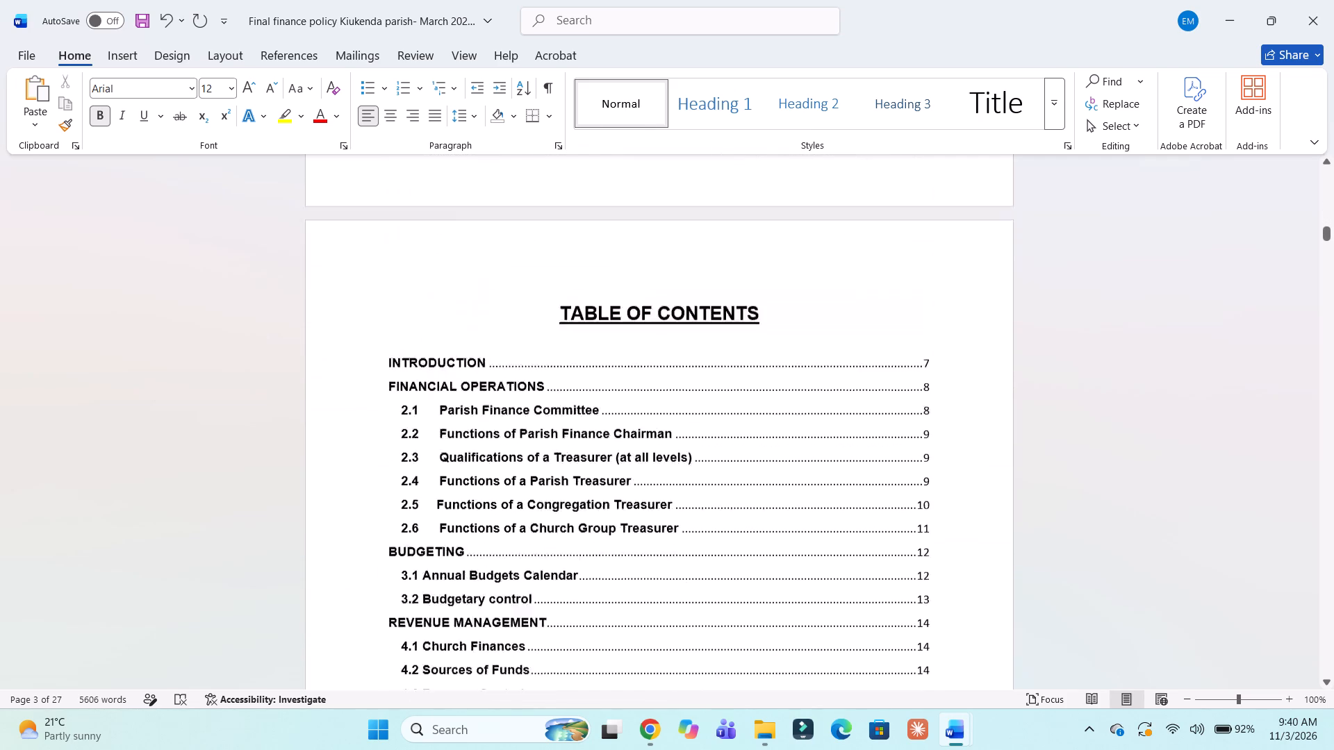
{"action": "scroll", "coordinate": [709, 526], "scroll_direction": "down", "scroll_amount": 20}
{"action": "scroll", "coordinate": [709, 526], "scroll_direction": "down", "scroll_amount": 8}
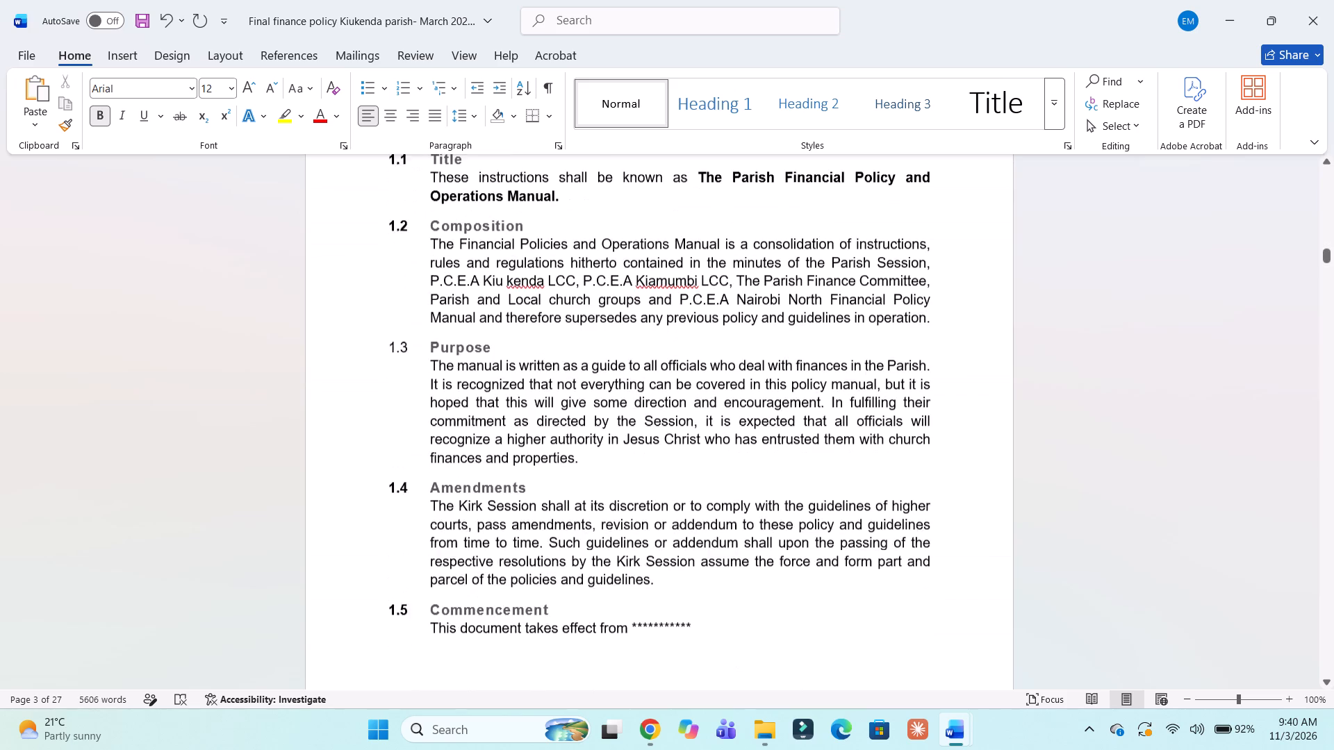
{"action": "scroll", "coordinate": [709, 526], "scroll_direction": "down", "scroll_amount": 14}
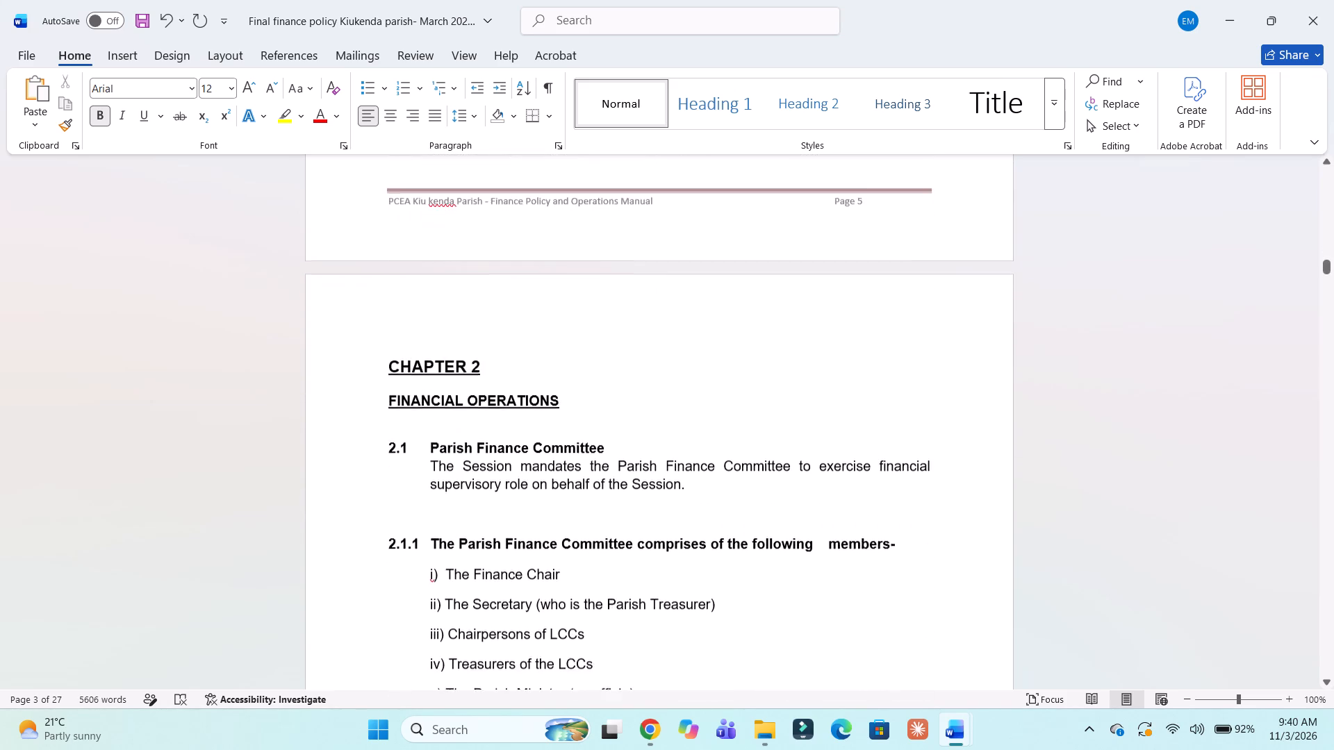
{"action": "scroll", "coordinate": [709, 526], "scroll_direction": "down", "scroll_amount": 4}
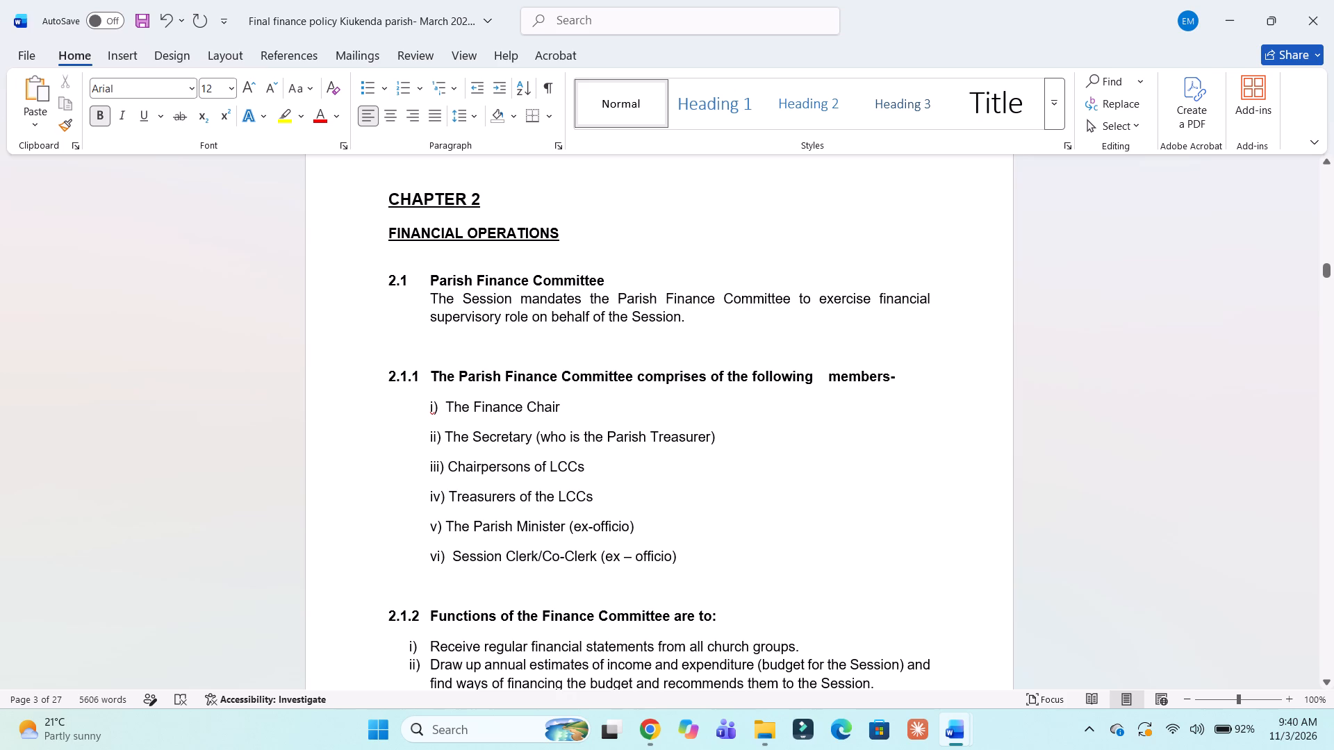
Return to the cover page, recheck its headings, logo and date lines, and read the opening of the preamble.
{"action": "scroll", "coordinate": [691, 531], "scroll_direction": "up", "scroll_amount": 16}
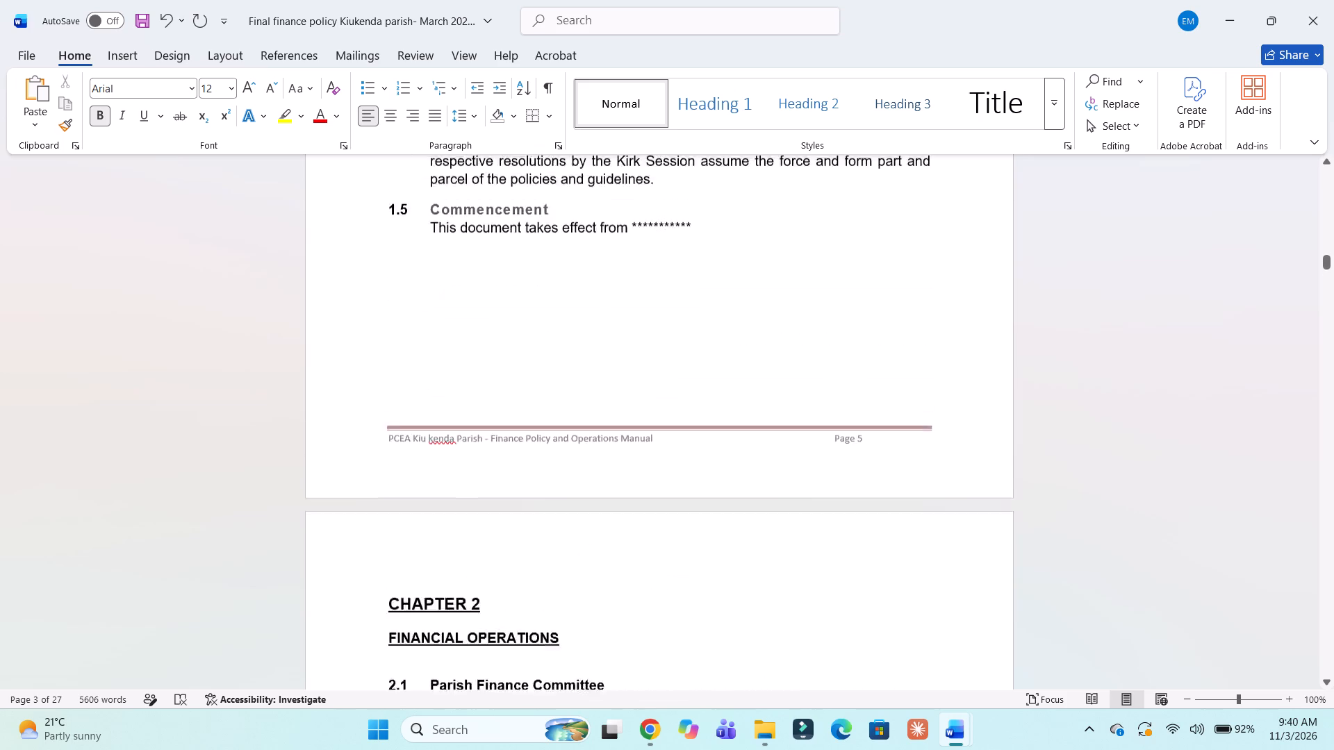
{"action": "scroll", "coordinate": [691, 531], "scroll_direction": "up", "scroll_amount": 20}
{"action": "scroll", "coordinate": [691, 531], "scroll_direction": "up", "scroll_amount": 20}
{"action": "scroll", "coordinate": [691, 531], "scroll_direction": "up", "scroll_amount": 18}
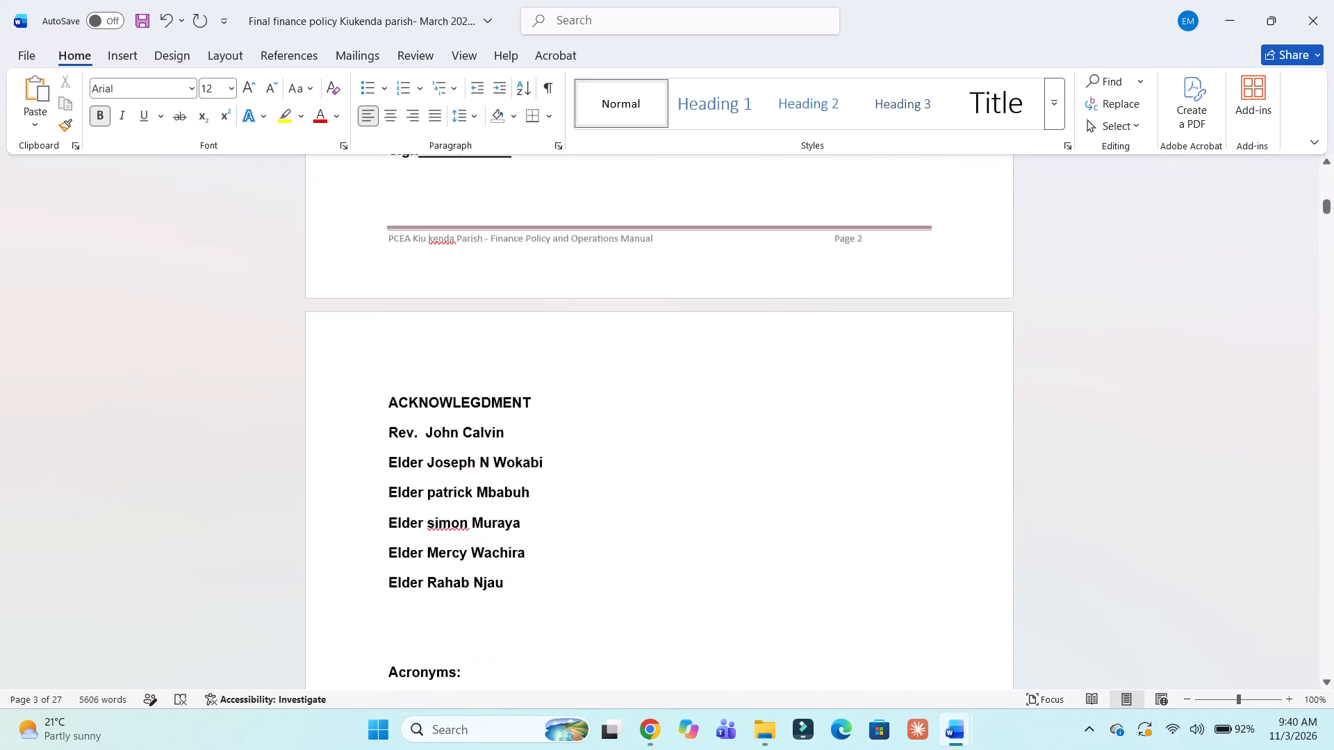
{"action": "scroll", "coordinate": [691, 522], "scroll_direction": "up", "scroll_amount": 20}
{"action": "scroll", "coordinate": [691, 522], "scroll_direction": "up", "scroll_amount": 17}
{"action": "scroll", "coordinate": [691, 522], "scroll_direction": "down", "scroll_amount": 2}
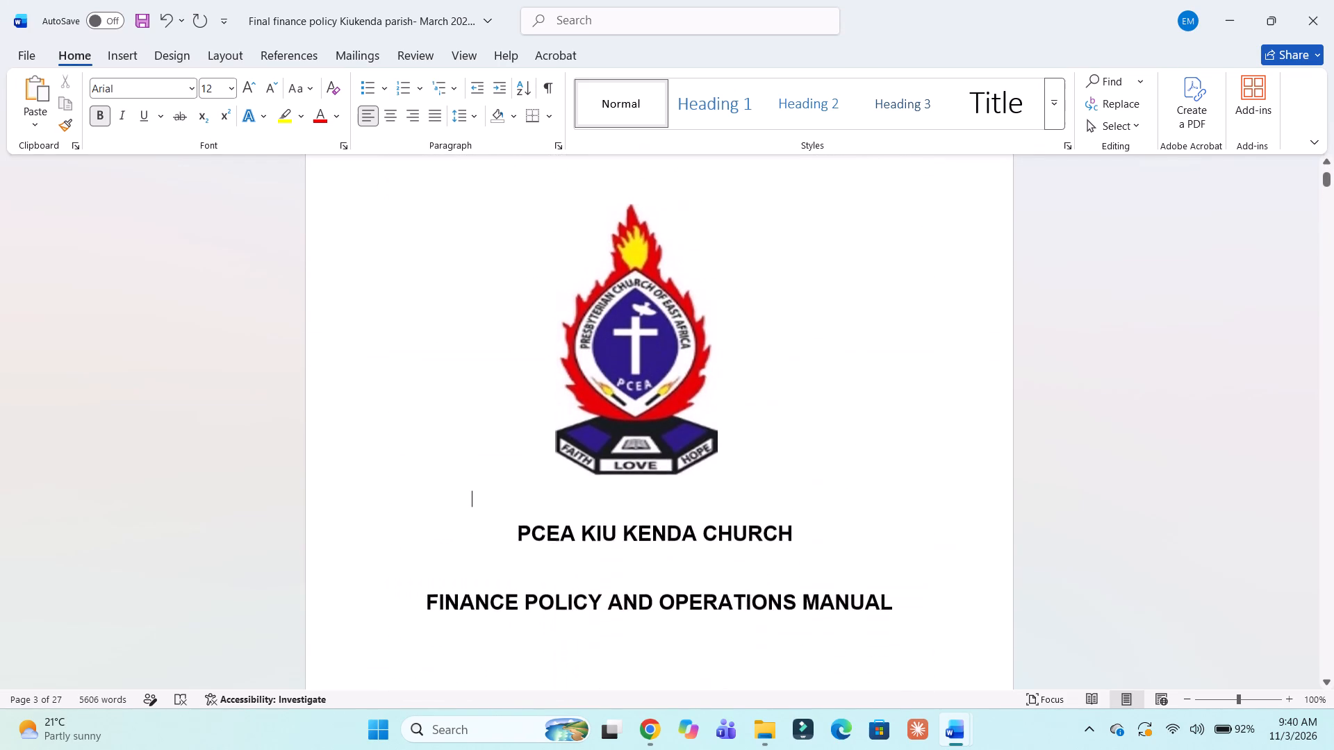
{"action": "scroll", "coordinate": [691, 522], "scroll_direction": "up", "scroll_amount": 4}
{"action": "scroll", "coordinate": [691, 522], "scroll_direction": "down", "scroll_amount": 1}
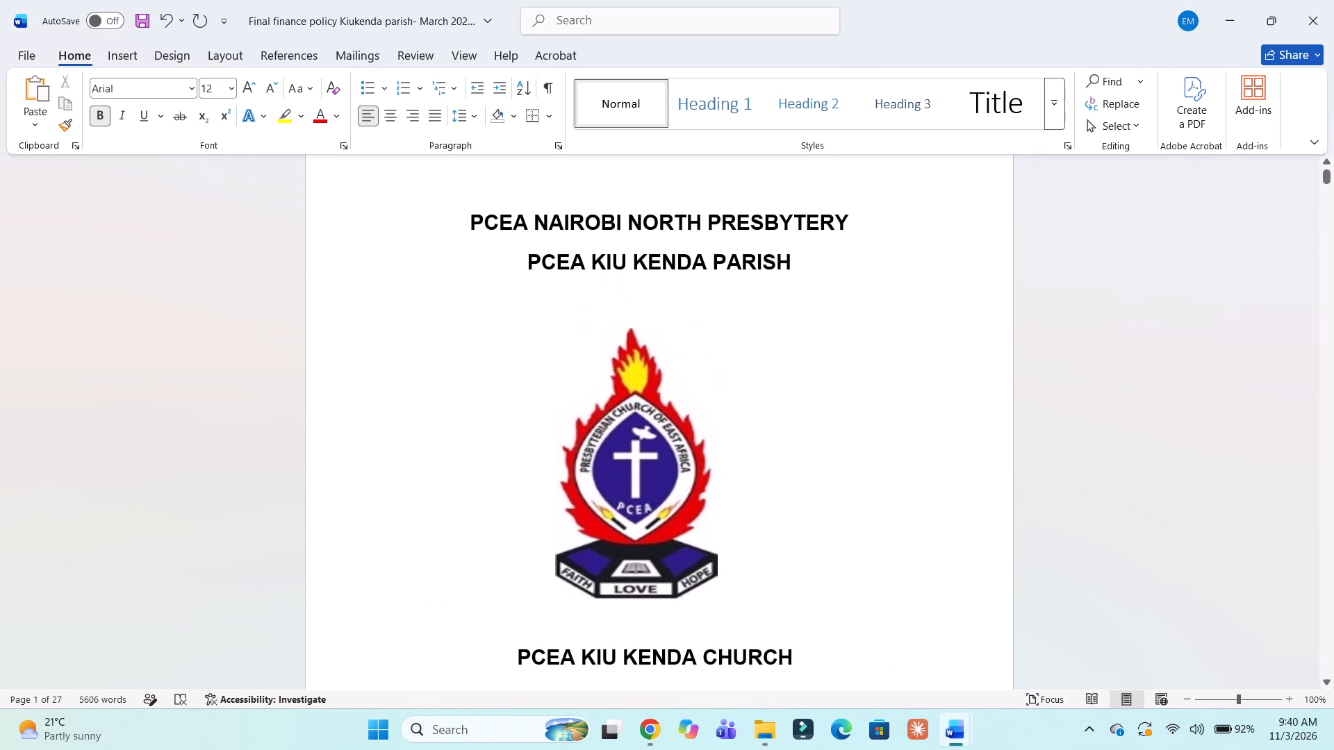
{"action": "scroll", "coordinate": [691, 522], "scroll_direction": "down", "scroll_amount": 1}
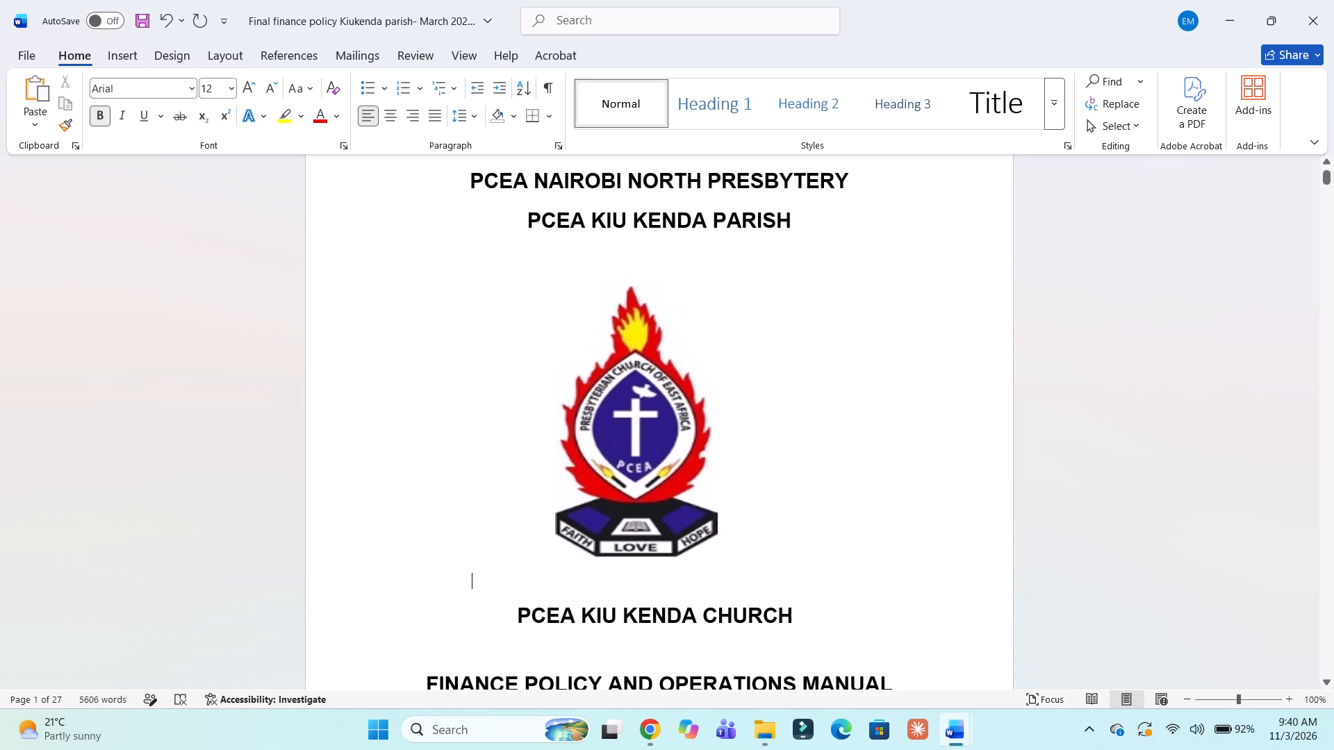
{"action": "scroll", "coordinate": [644, 537], "scroll_direction": "down", "scroll_amount": 10}
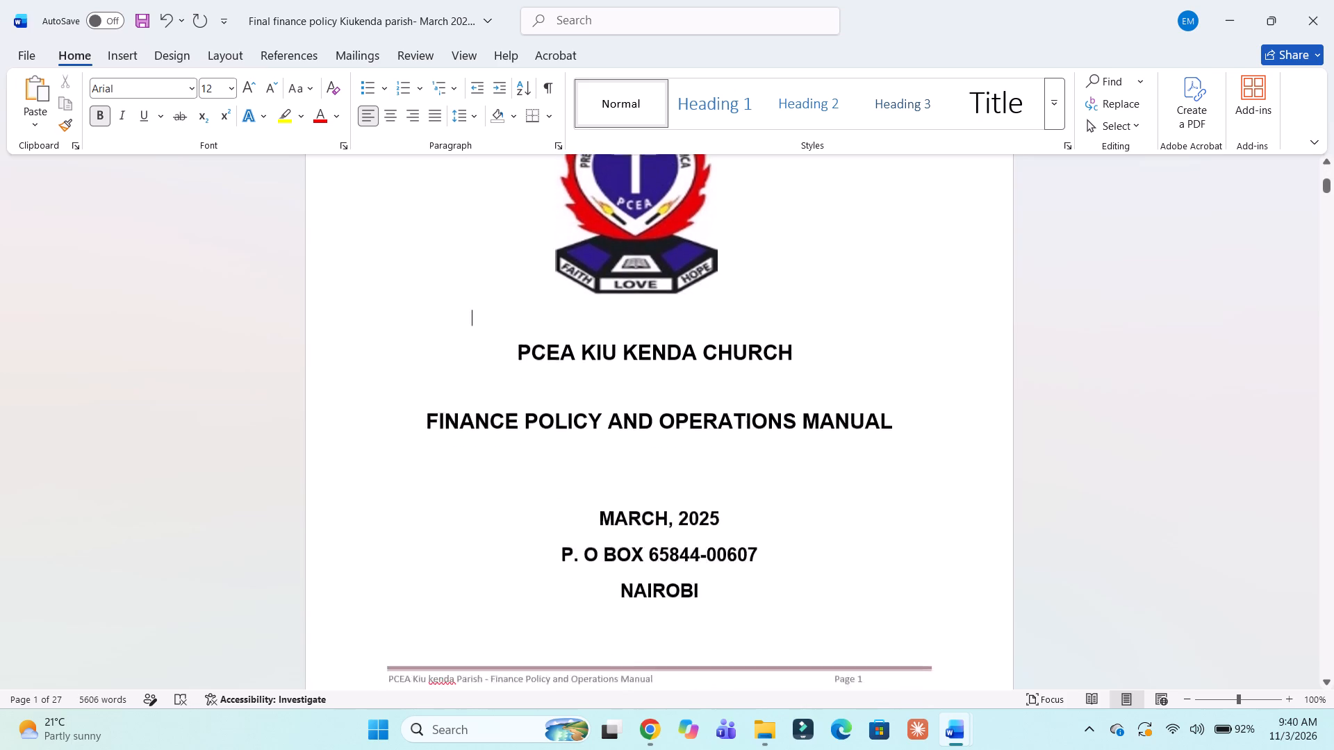
{"action": "scroll", "coordinate": [639, 530], "scroll_direction": "down", "scroll_amount": 8}
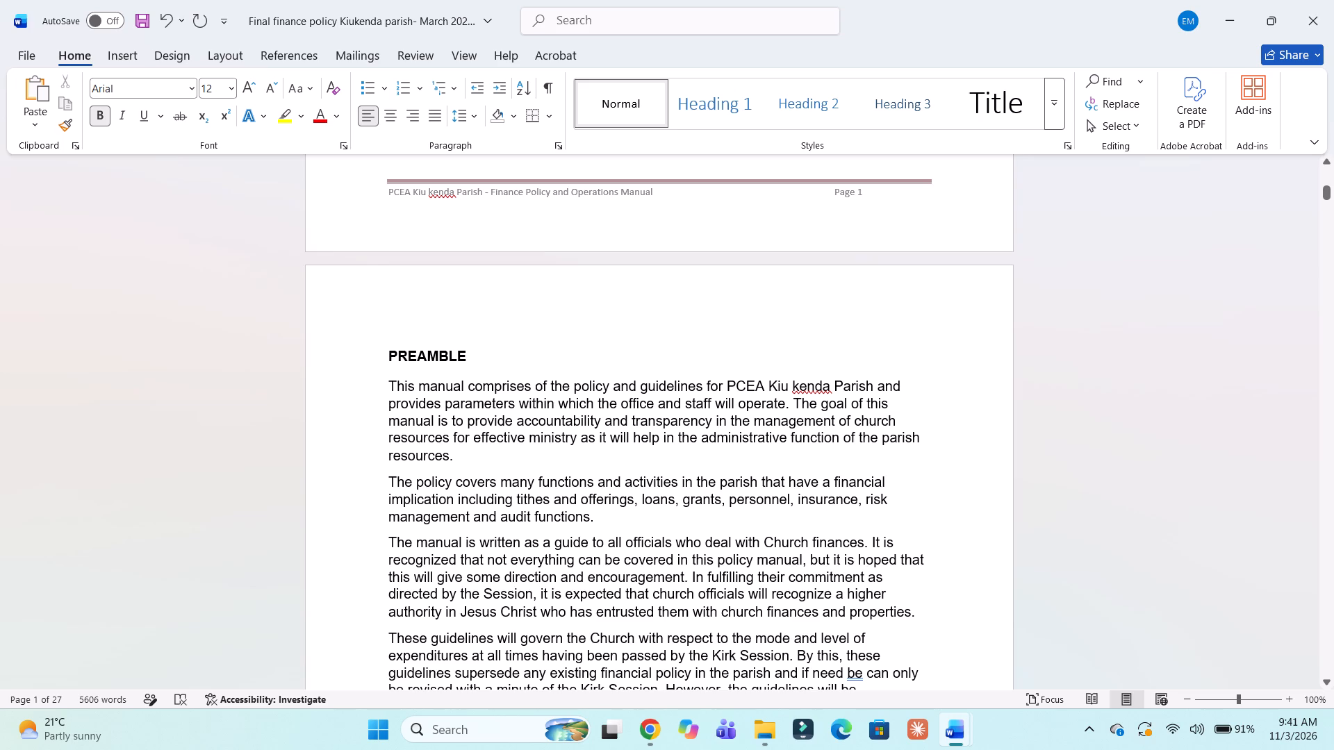
{"action": "left_click", "coordinate": [835, 385]}
Capitalise the first letter of the Treasurer's surname in the signature block after the preamble.
{"action": "scroll", "coordinate": [837, 394], "scroll_direction": "down", "scroll_amount": 6}
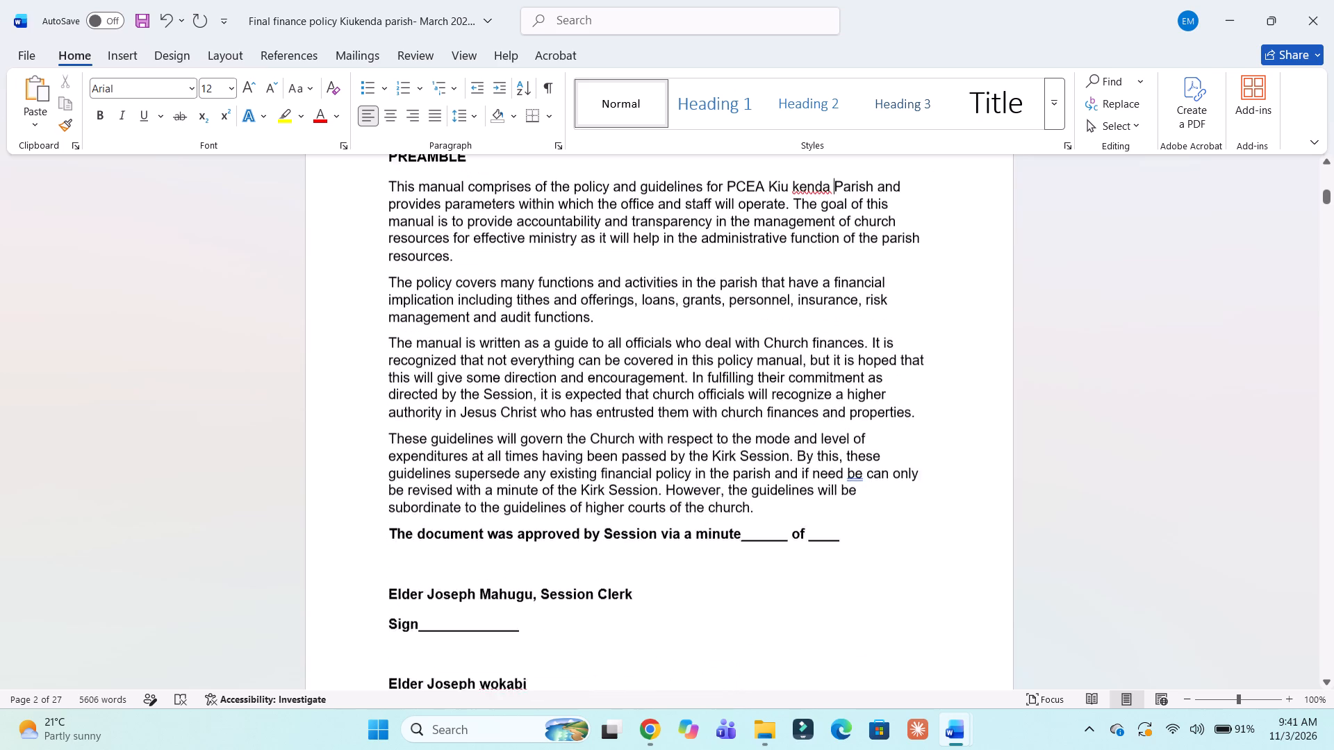
{"action": "scroll", "coordinate": [834, 394], "scroll_direction": "down", "scroll_amount": 5}
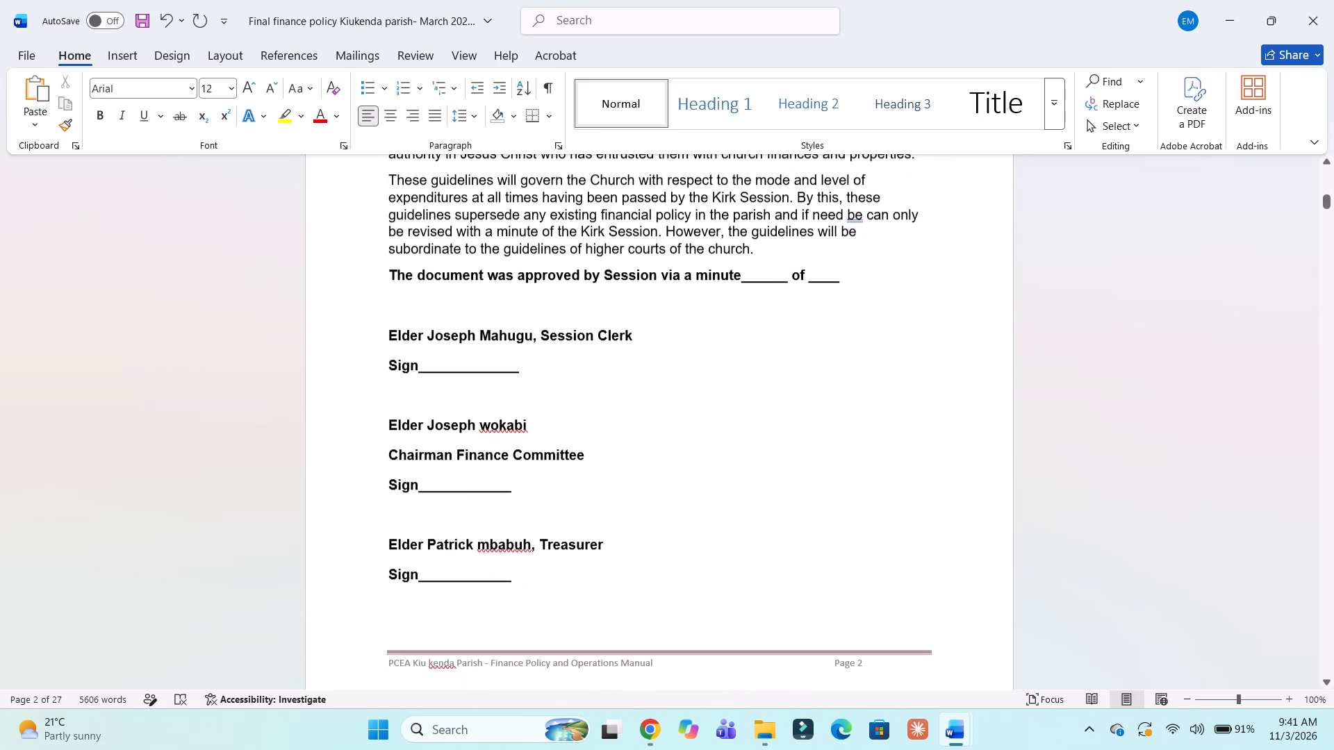
{"action": "scroll", "coordinate": [834, 394], "scroll_direction": "down", "scroll_amount": 8}
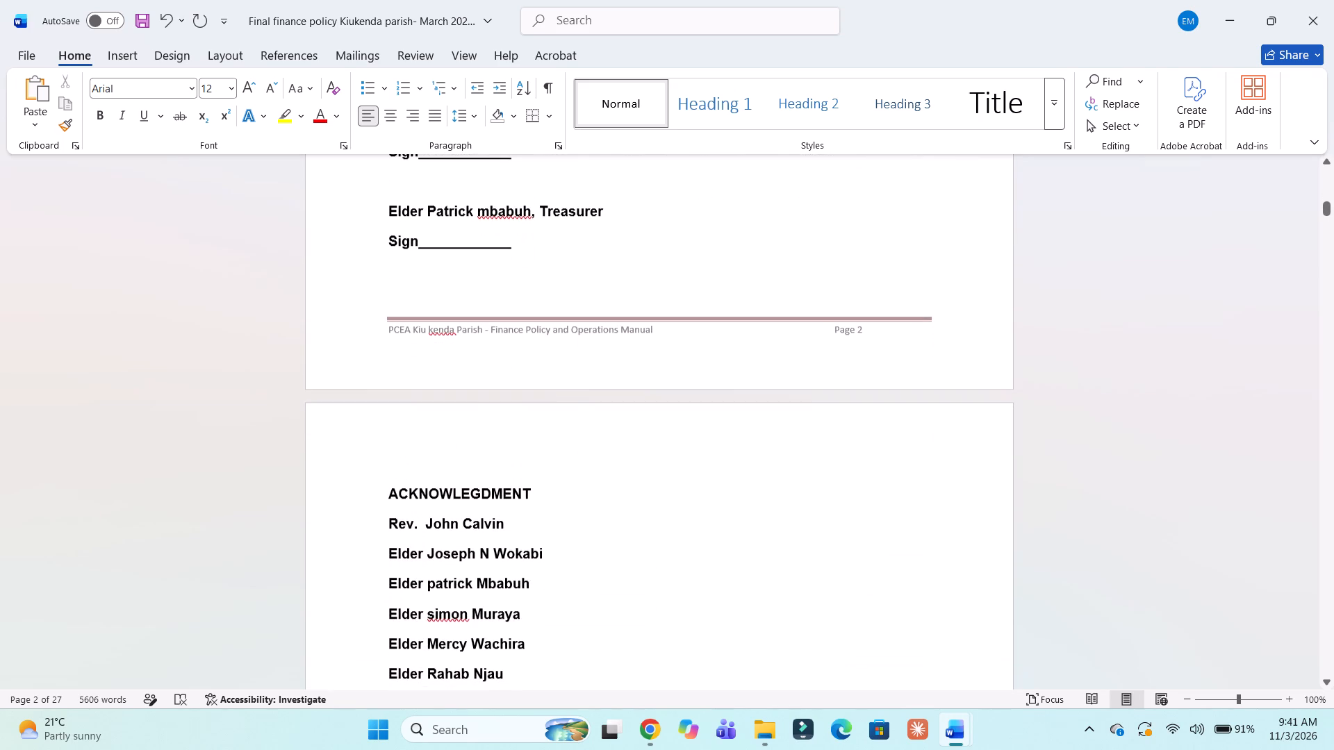
{"action": "left_click", "coordinate": [488, 210]}
{"action": "left_click_drag", "start_coordinate": [488, 210], "coordinate": [481, 211]}
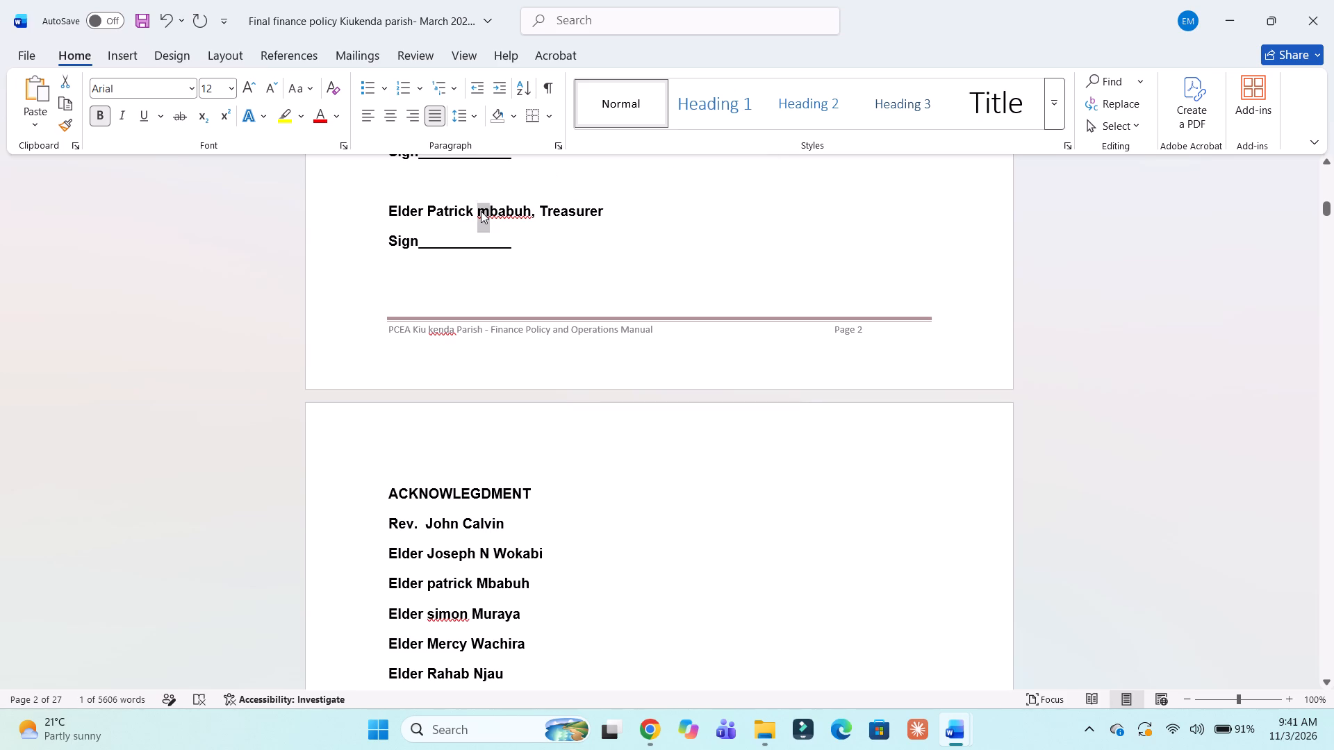
{"action": "key", "text": "shift+m"}
{"action": "key", "text": "m"}
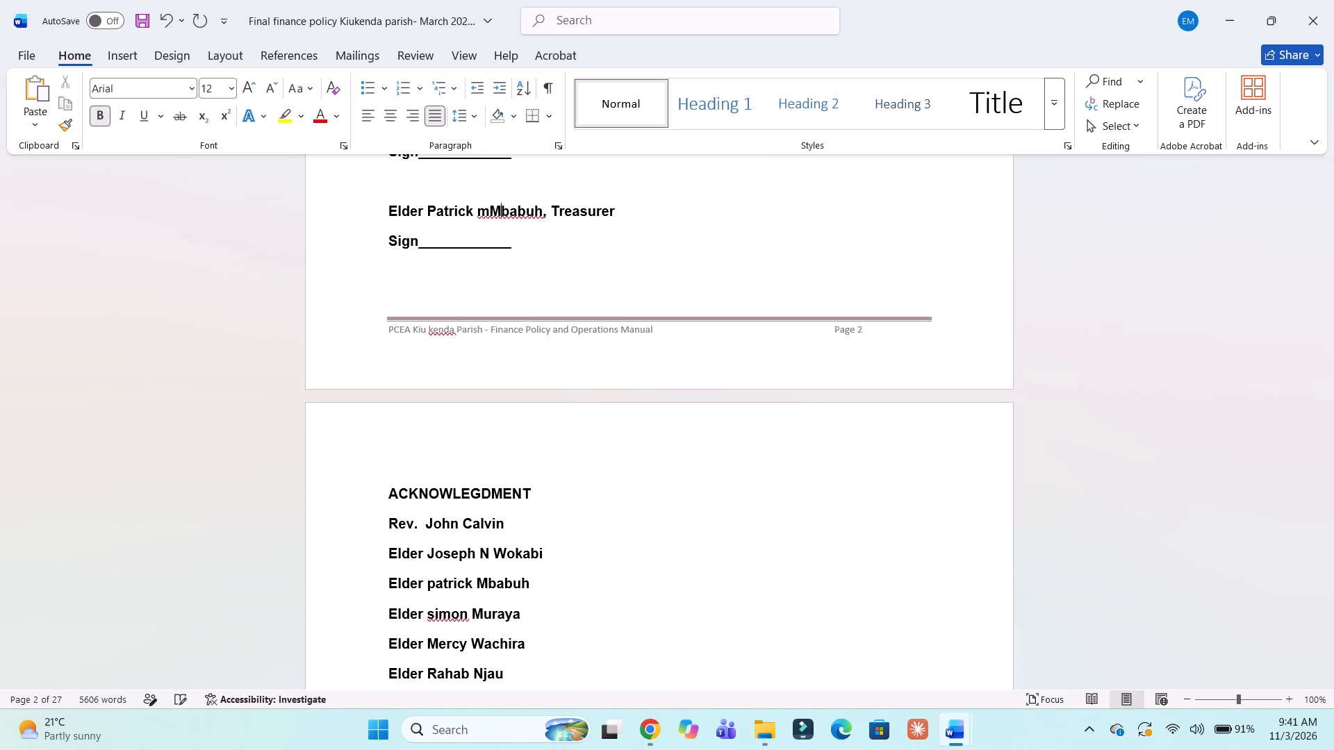
{"action": "left_click", "coordinate": [493, 215]}
{"action": "key", "text": "BackSpace"}
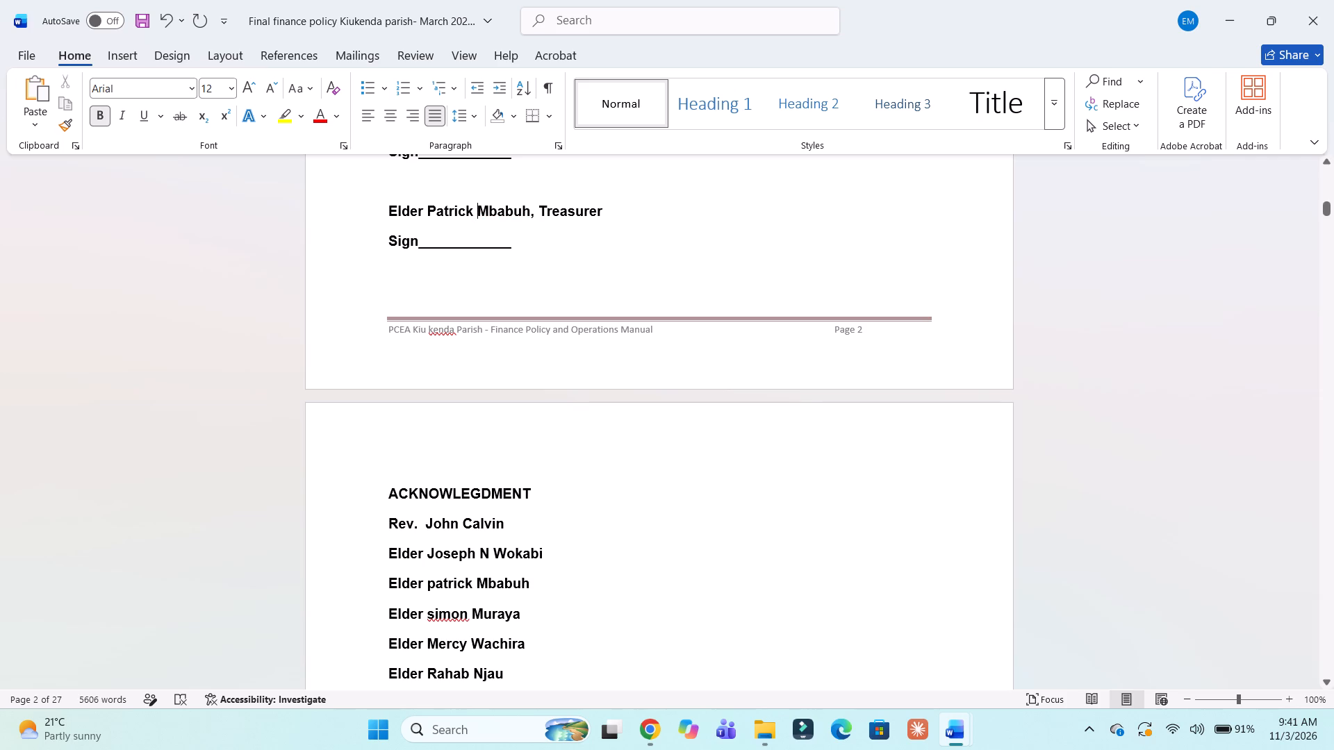
Review the acknowledgement names, the acronyms list and the table of contents up to the start of Chapter 1.
{"action": "left_click", "coordinate": [547, 535]}
{"action": "scroll", "coordinate": [547, 535], "scroll_direction": "down", "scroll_amount": 7}
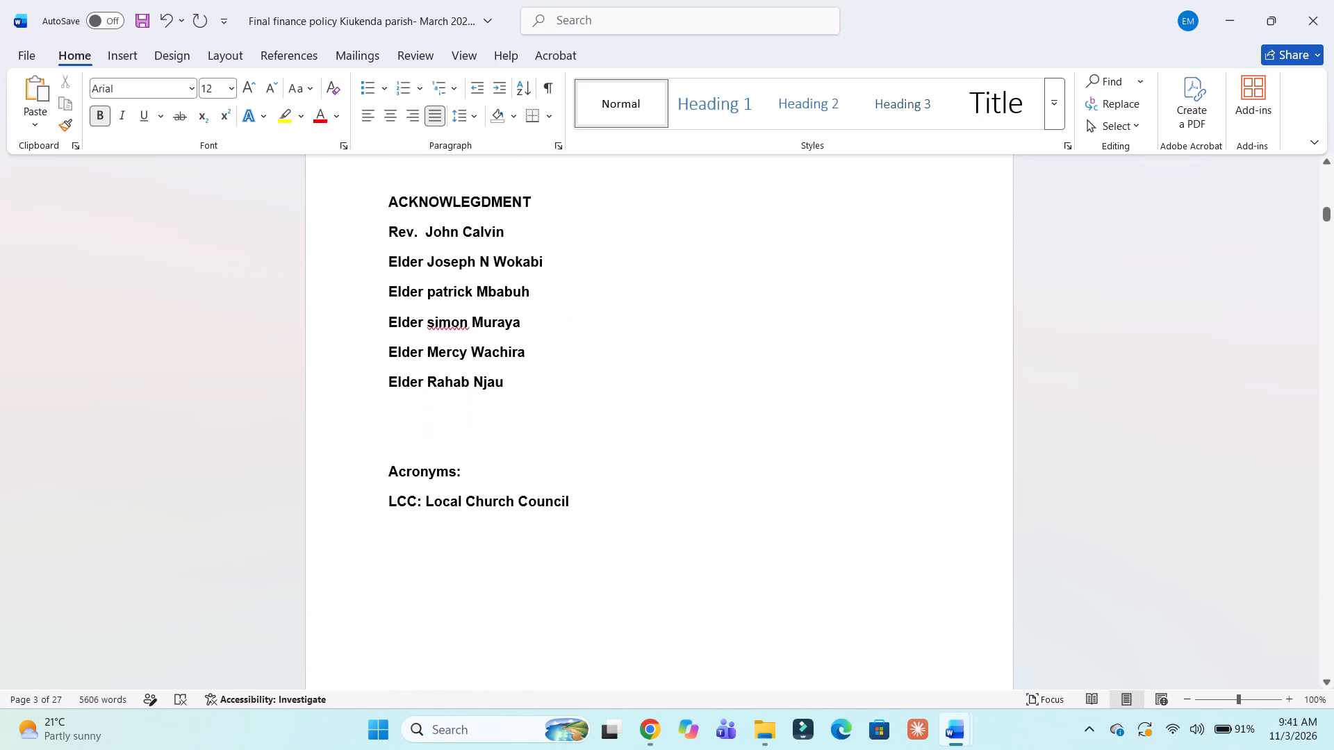
{"action": "scroll", "coordinate": [547, 535], "scroll_direction": "down", "scroll_amount": 7}
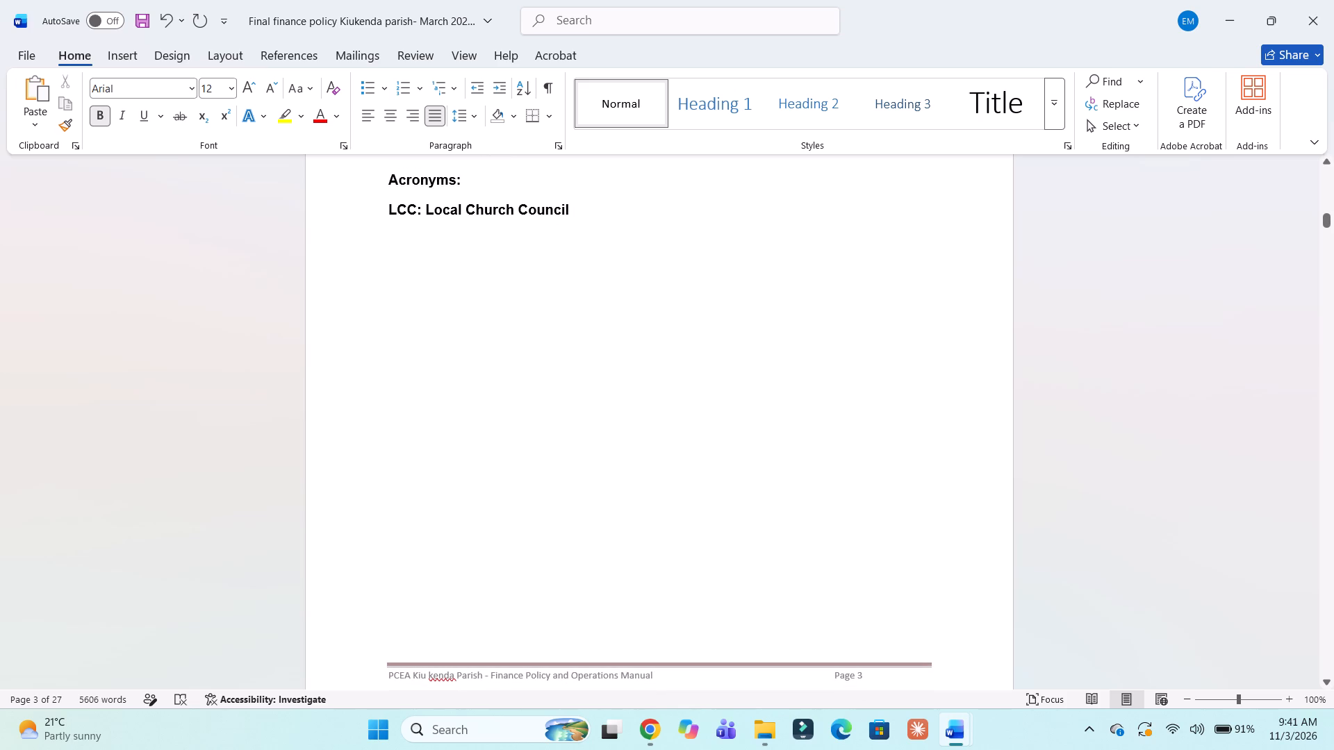
{"action": "scroll", "coordinate": [425, 266], "scroll_direction": "up", "scroll_amount": 2}
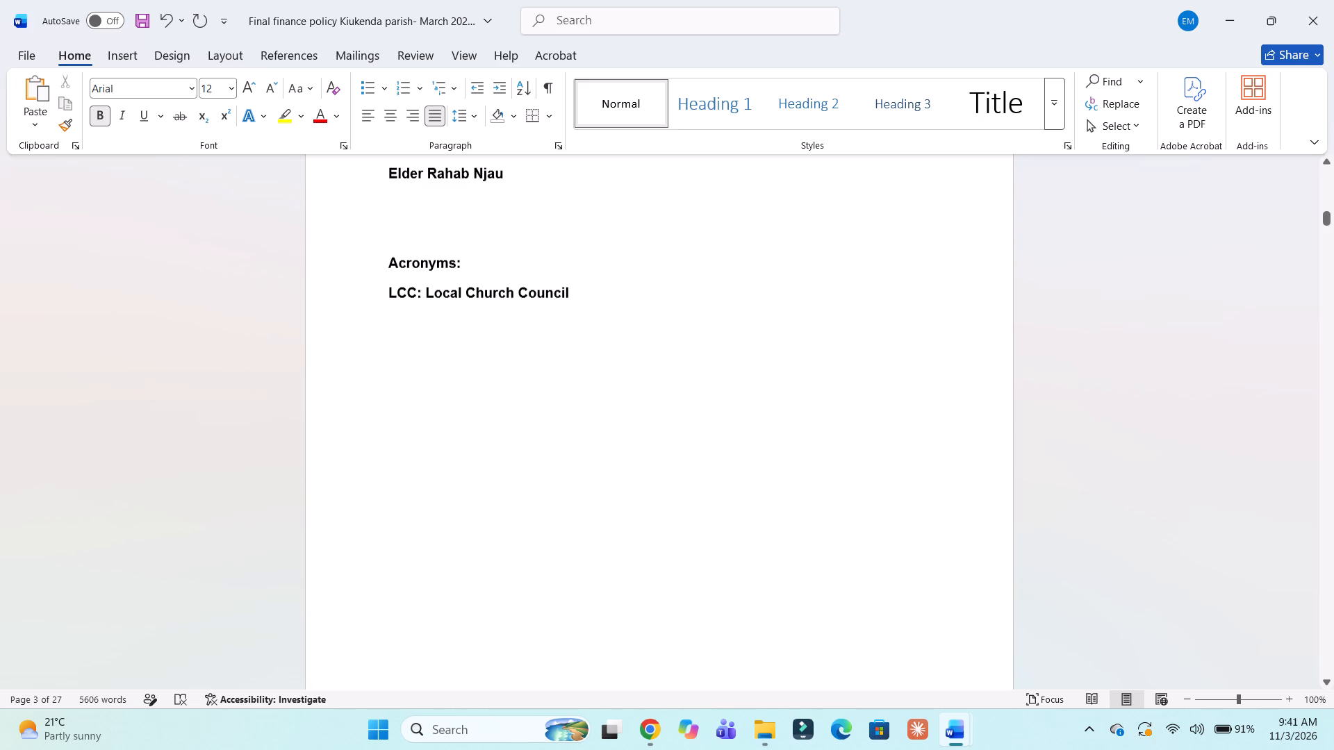
{"action": "scroll", "coordinate": [468, 325], "scroll_direction": "down", "scroll_amount": 11}
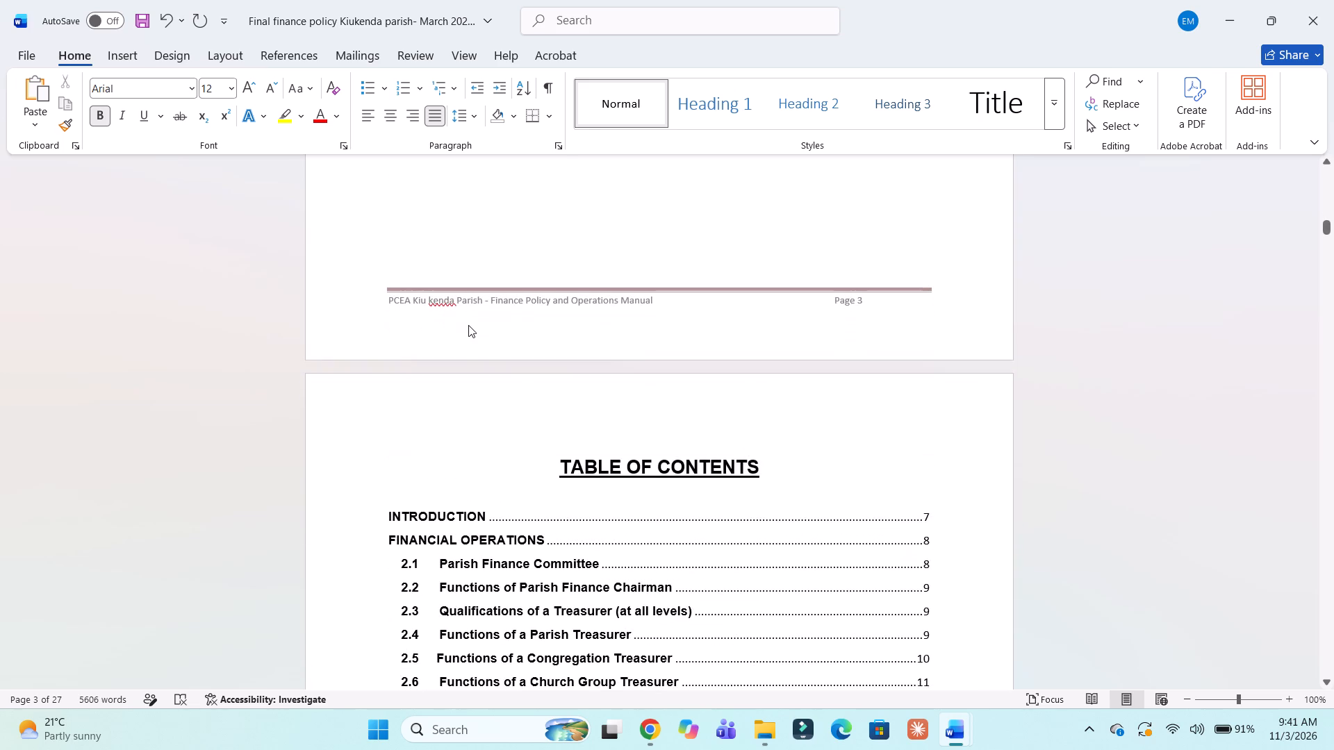
{"action": "scroll", "coordinate": [468, 325], "scroll_direction": "down", "scroll_amount": 16}
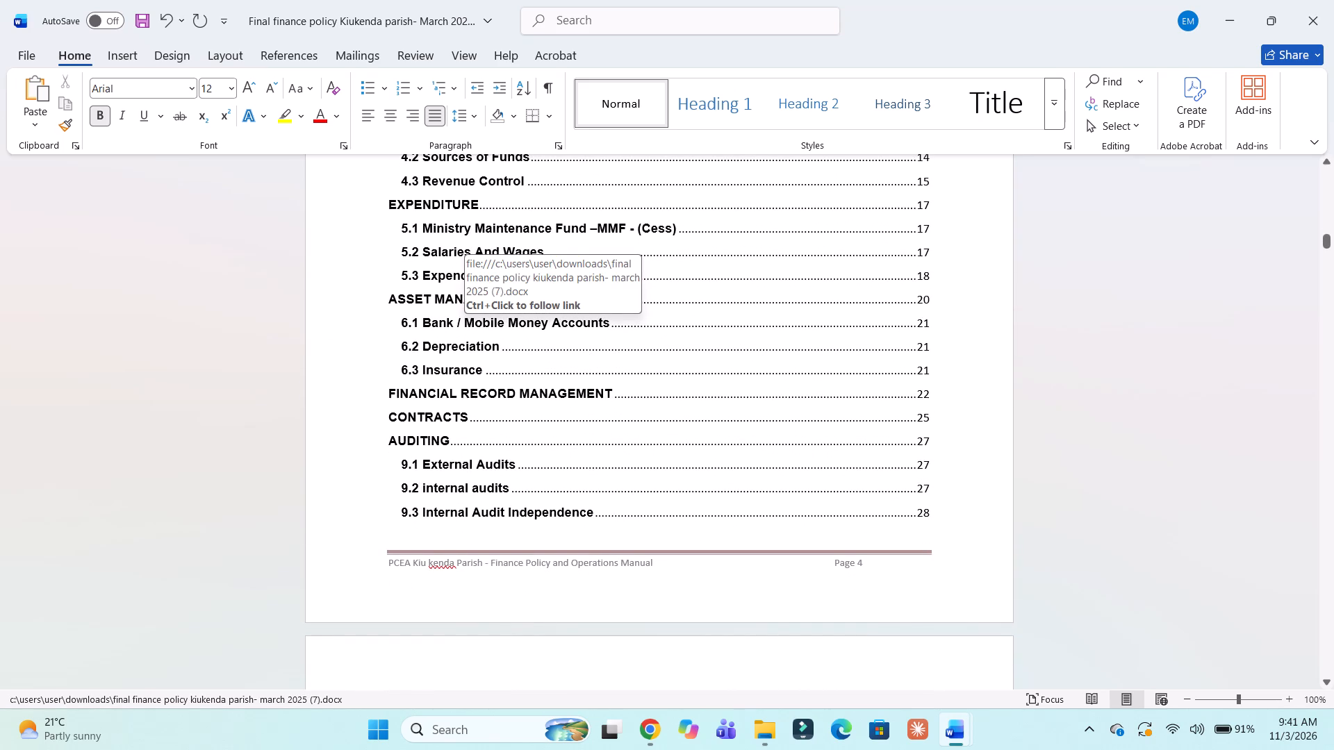
{"action": "scroll", "coordinate": [458, 343], "scroll_direction": "down", "scroll_amount": 4}
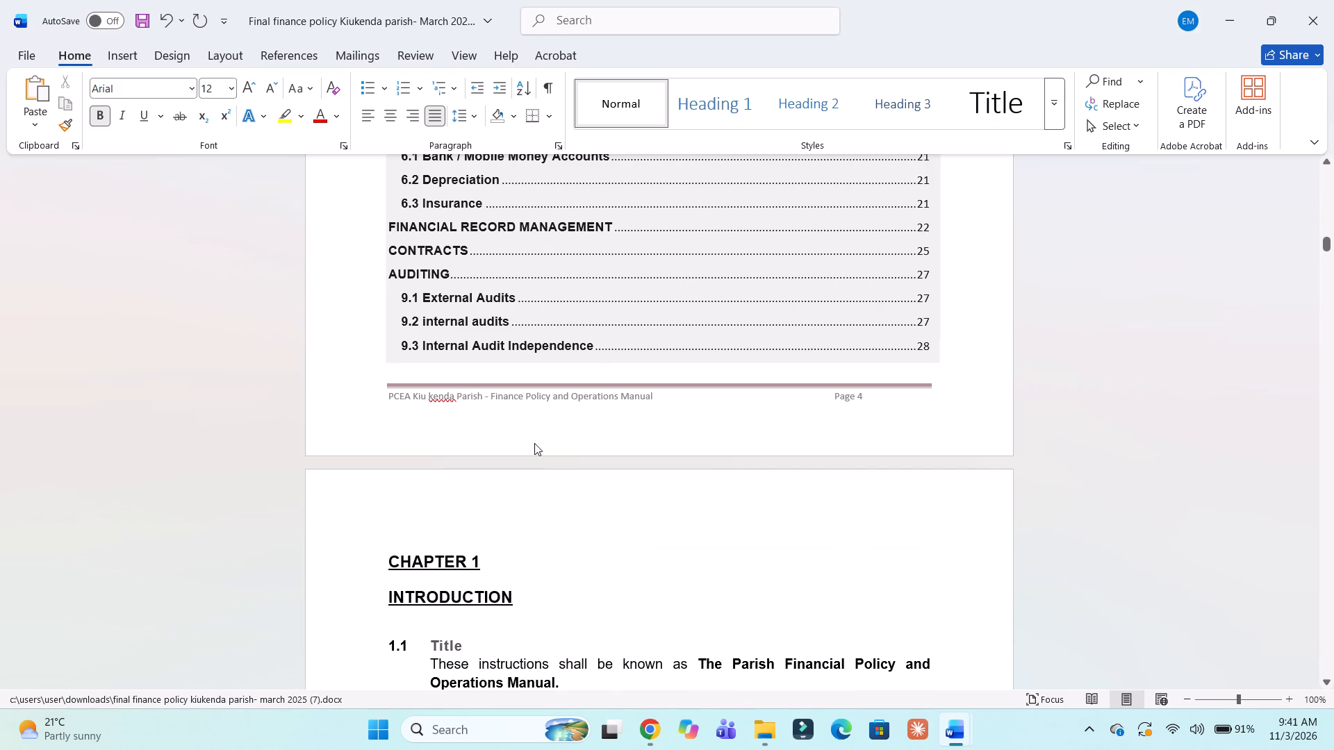
Read the Chapter 1 introduction, sections 1.1 Title to 1.5 Commencement, for wording that refers to the parish.
{"action": "left_click", "coordinate": [552, 487]}
{"action": "left_click", "coordinate": [398, 509]}
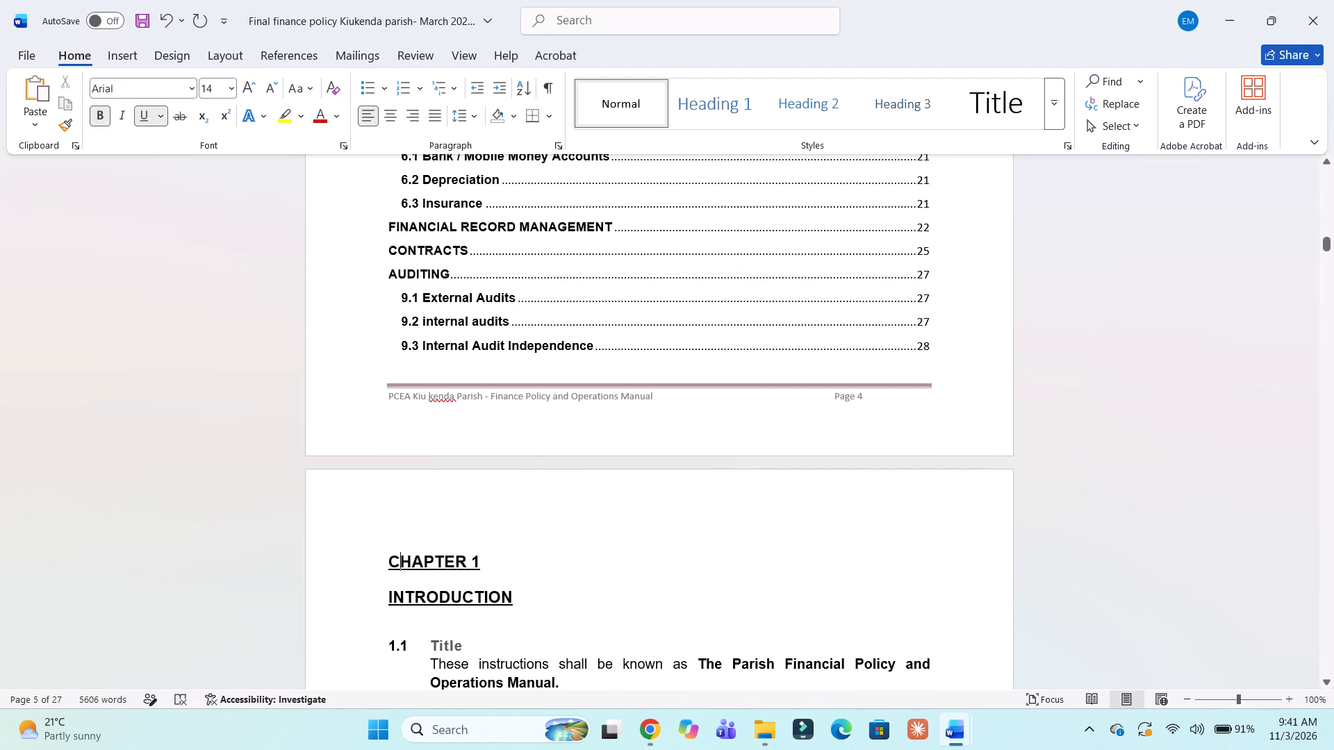
{"action": "scroll", "coordinate": [398, 509], "scroll_direction": "down", "scroll_amount": 8}
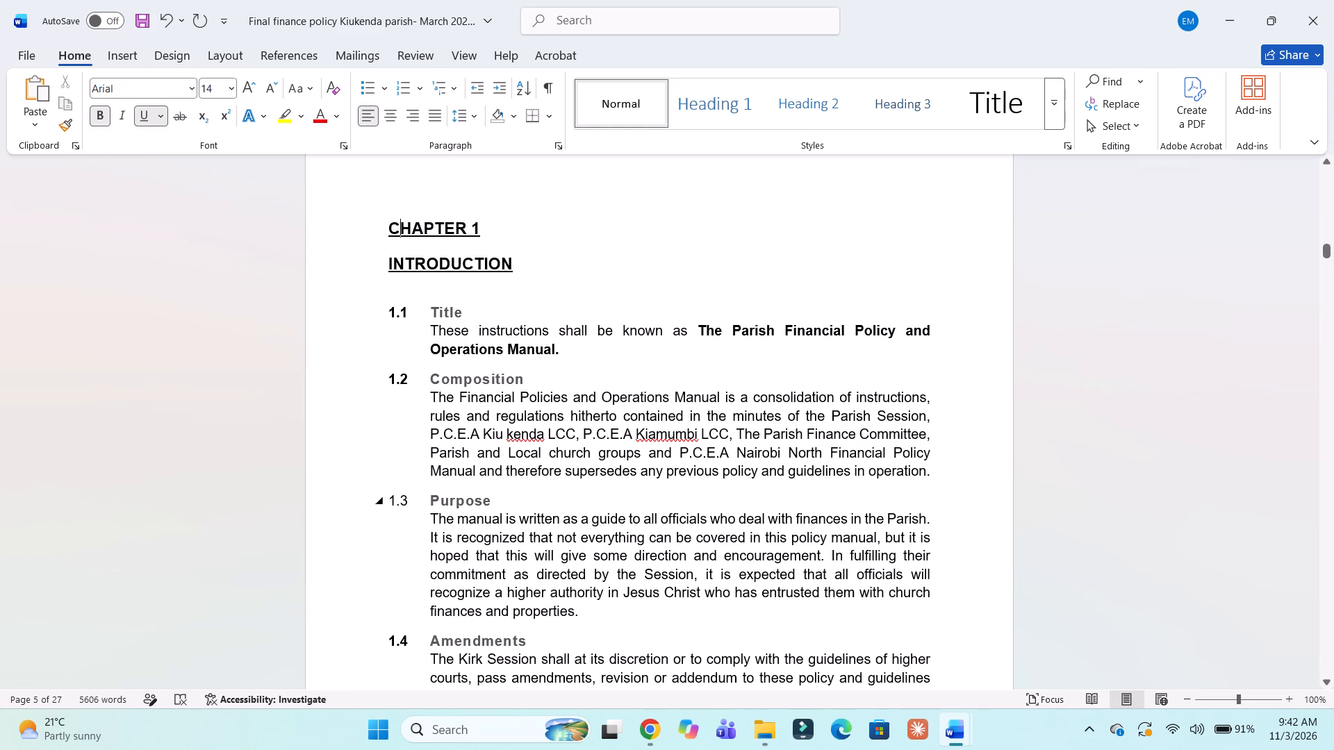
{"action": "scroll", "coordinate": [456, 499], "scroll_direction": "down", "scroll_amount": 2}
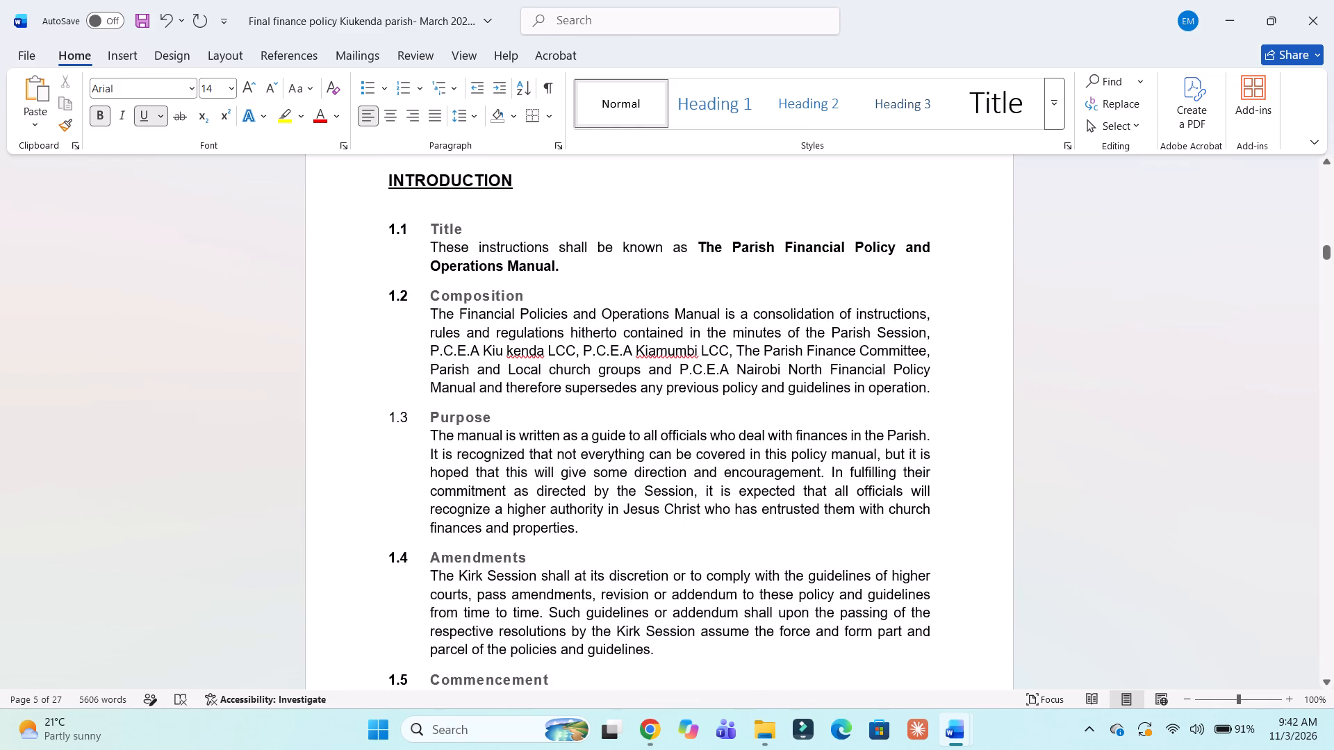
{"action": "scroll", "coordinate": [456, 499], "scroll_direction": "down", "scroll_amount": 3}
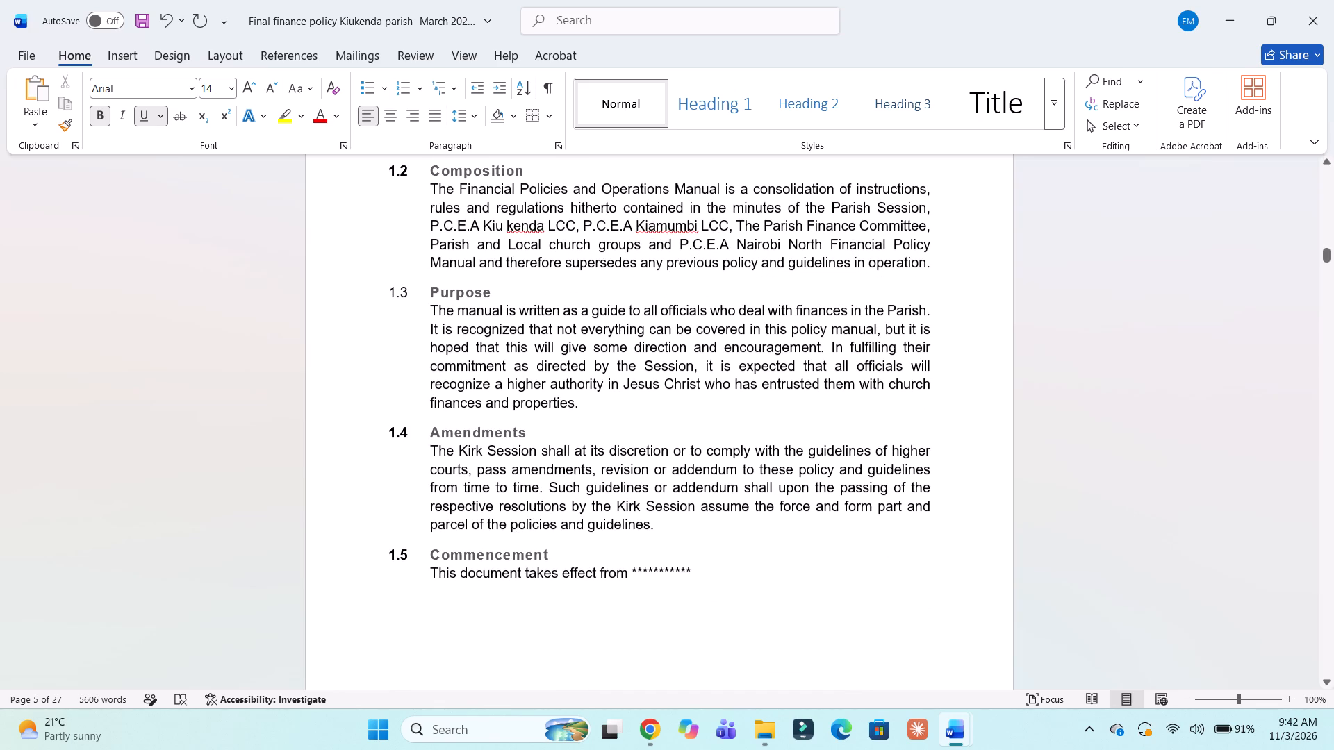
{"action": "scroll", "coordinate": [523, 472], "scroll_direction": "up", "scroll_amount": 2}
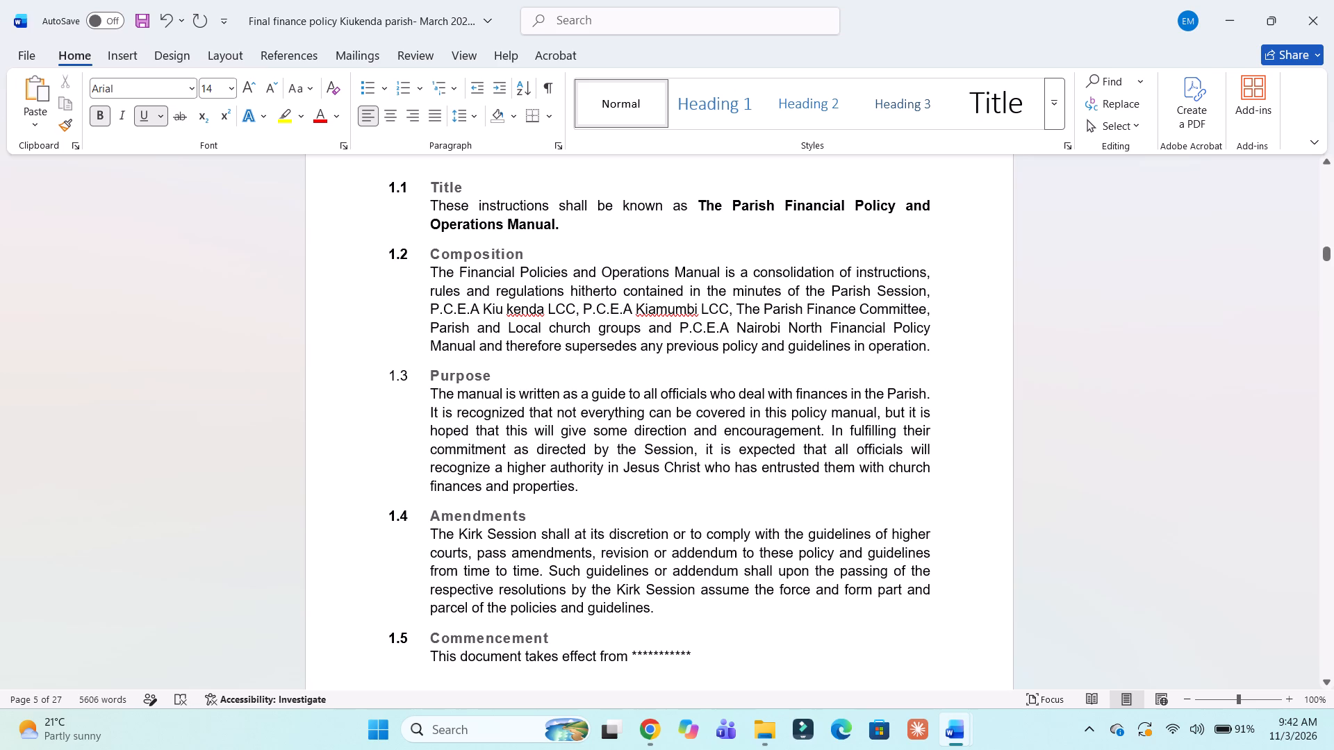
Review the end of Chapter 1 and the Parish Finance Committee membership, functions and quorum in sections 2.1 to 2.1.3.
{"action": "scroll", "coordinate": [588, 308], "scroll_direction": "down", "scroll_amount": 1}
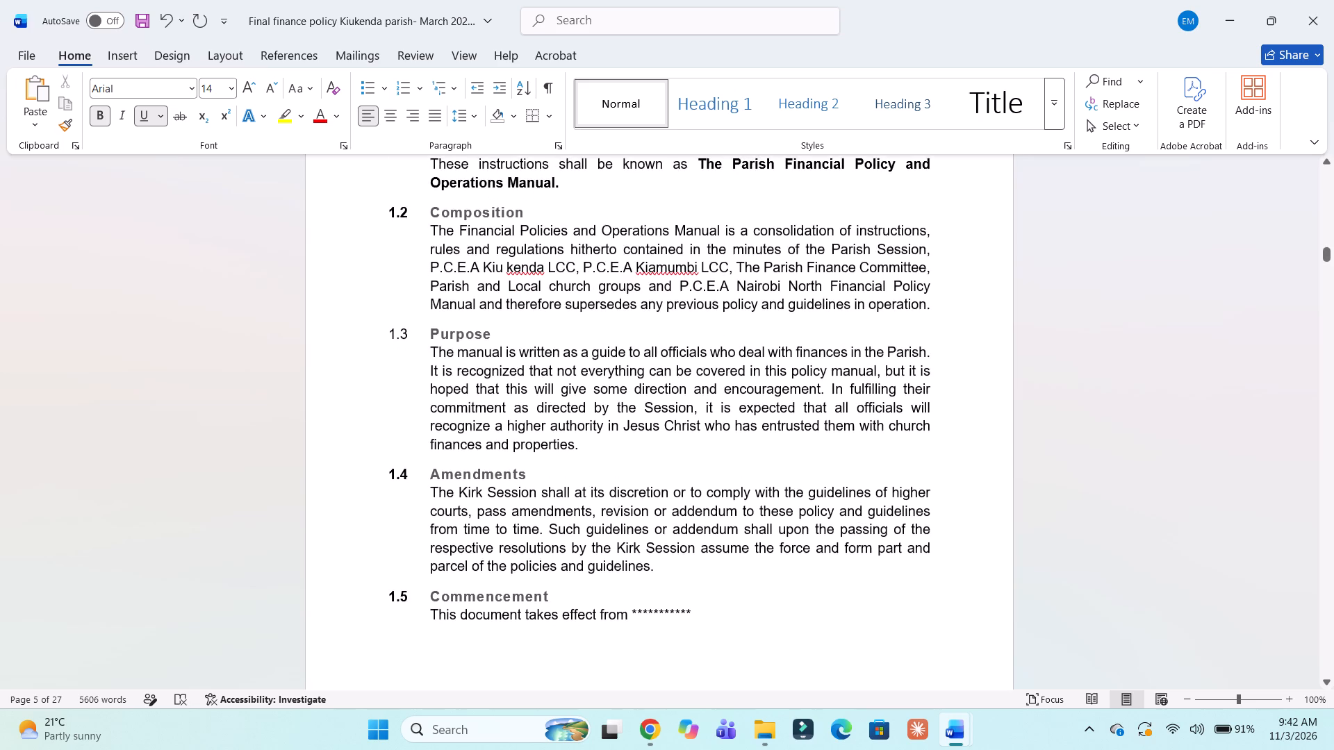
{"action": "scroll", "coordinate": [588, 308], "scroll_direction": "down", "scroll_amount": 2}
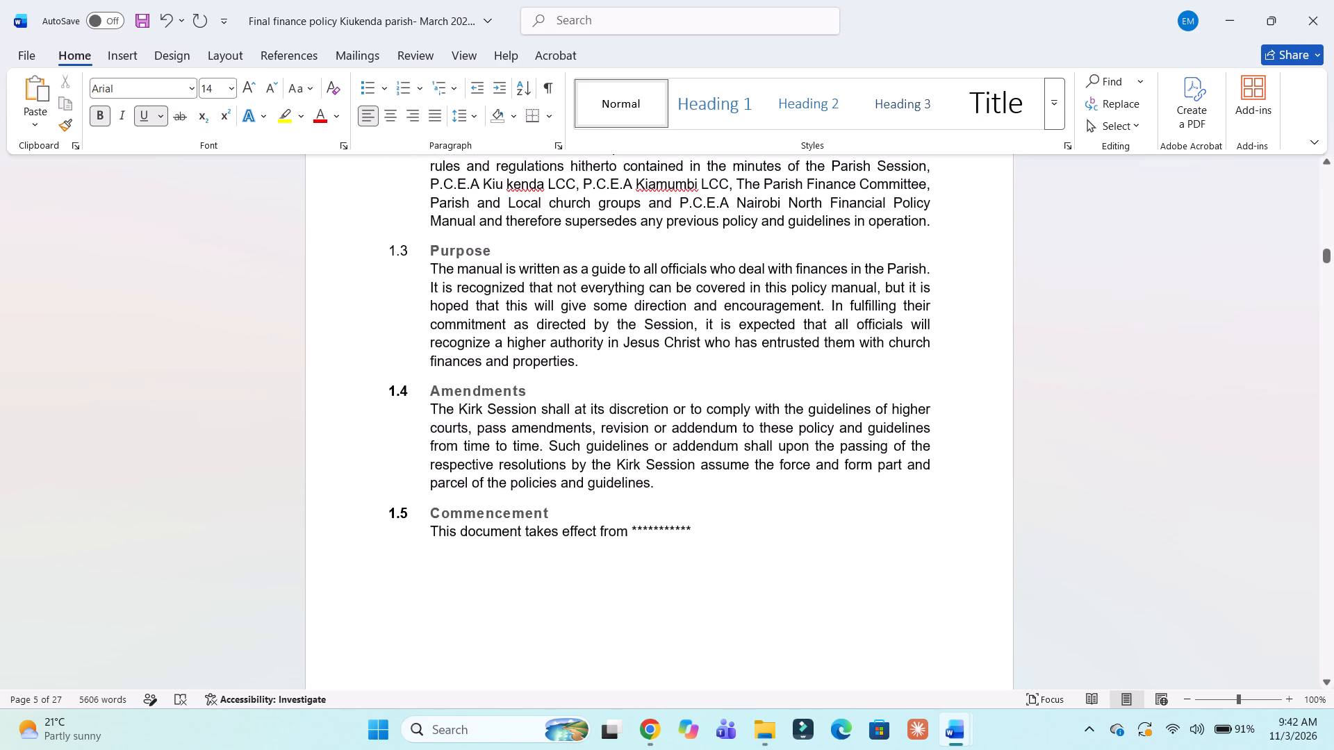
{"action": "scroll", "coordinate": [588, 308], "scroll_direction": "down", "scroll_amount": 9}
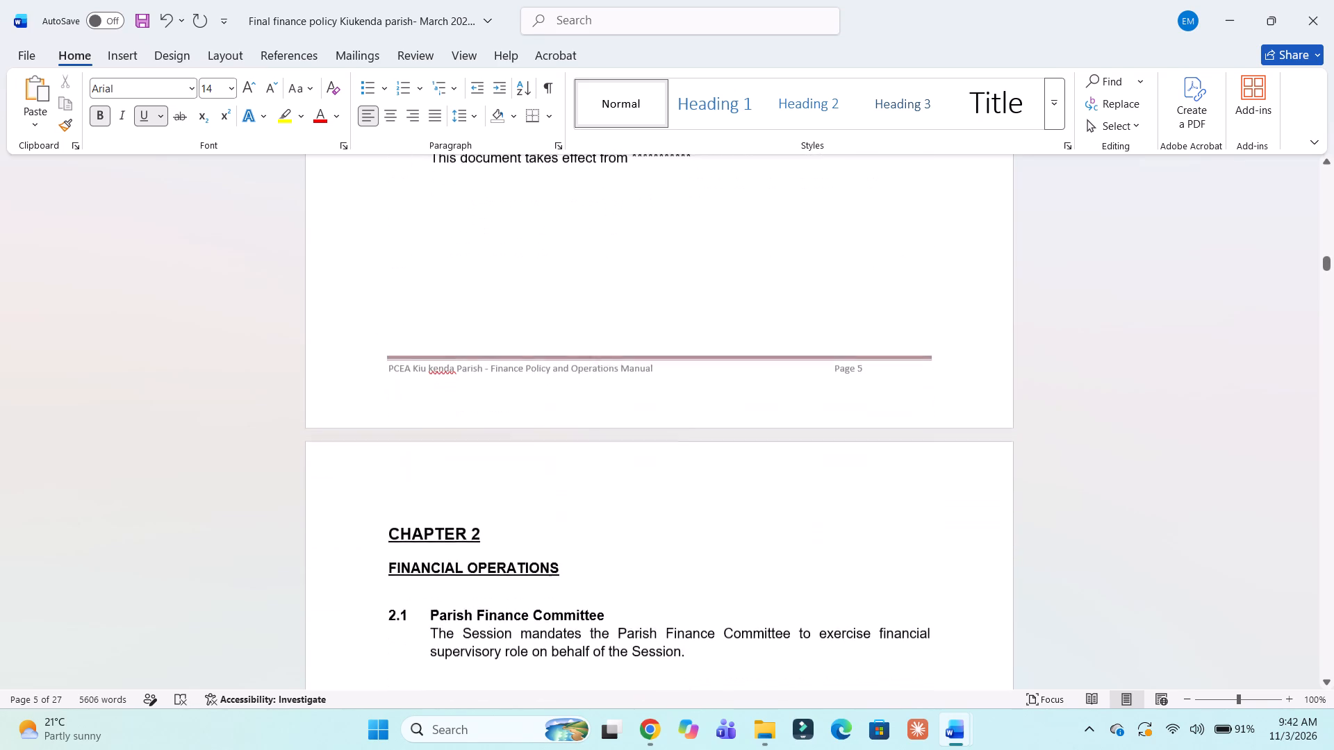
{"action": "left_click", "coordinate": [397, 483]}
{"action": "scroll", "coordinate": [457, 477], "scroll_direction": "down", "scroll_amount": 2}
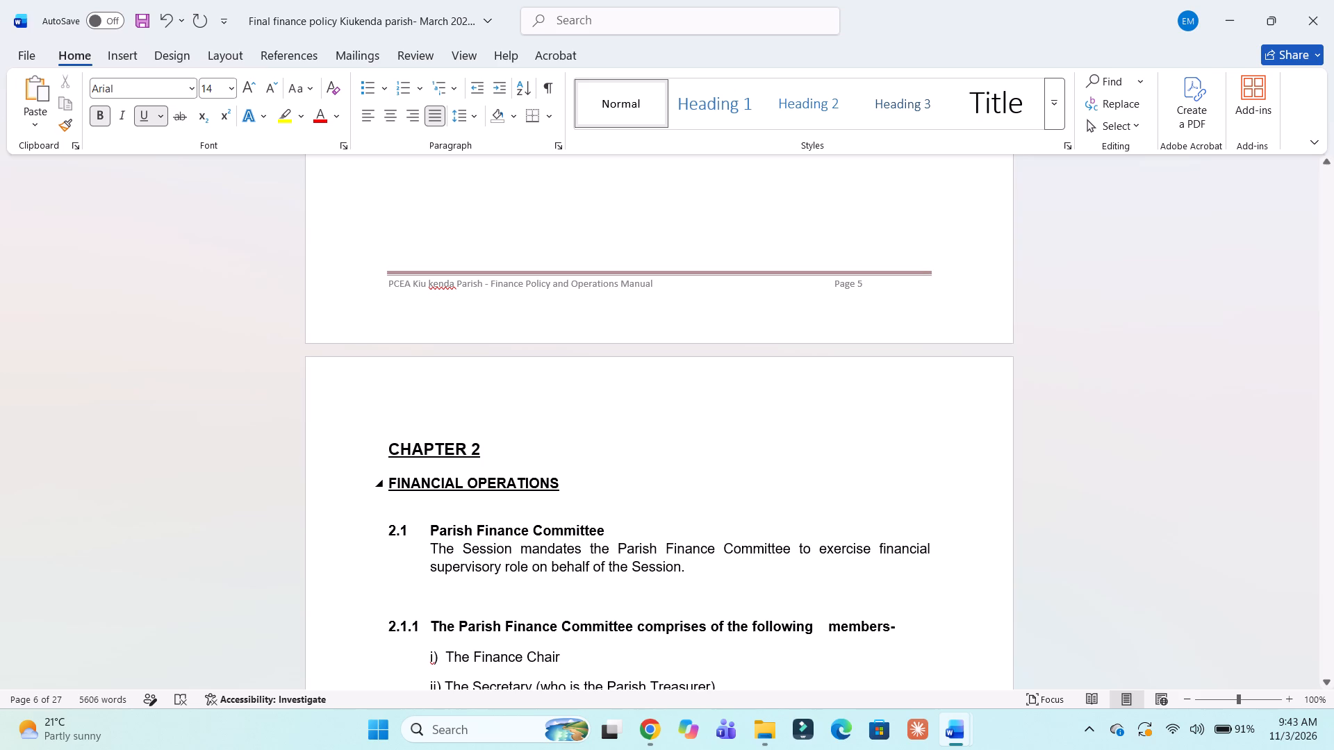
{"action": "scroll", "coordinate": [461, 498], "scroll_direction": "down", "scroll_amount": 2}
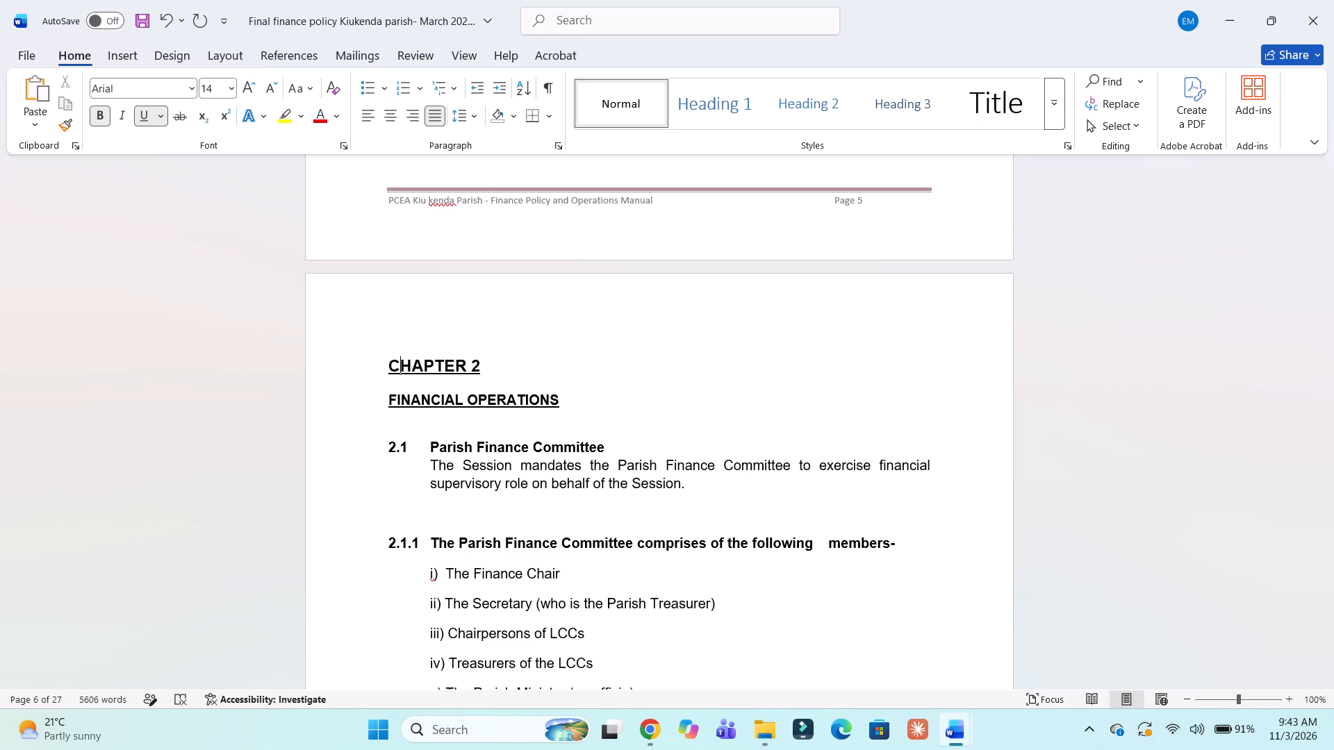
{"action": "scroll", "coordinate": [461, 499], "scroll_direction": "down", "scroll_amount": 2}
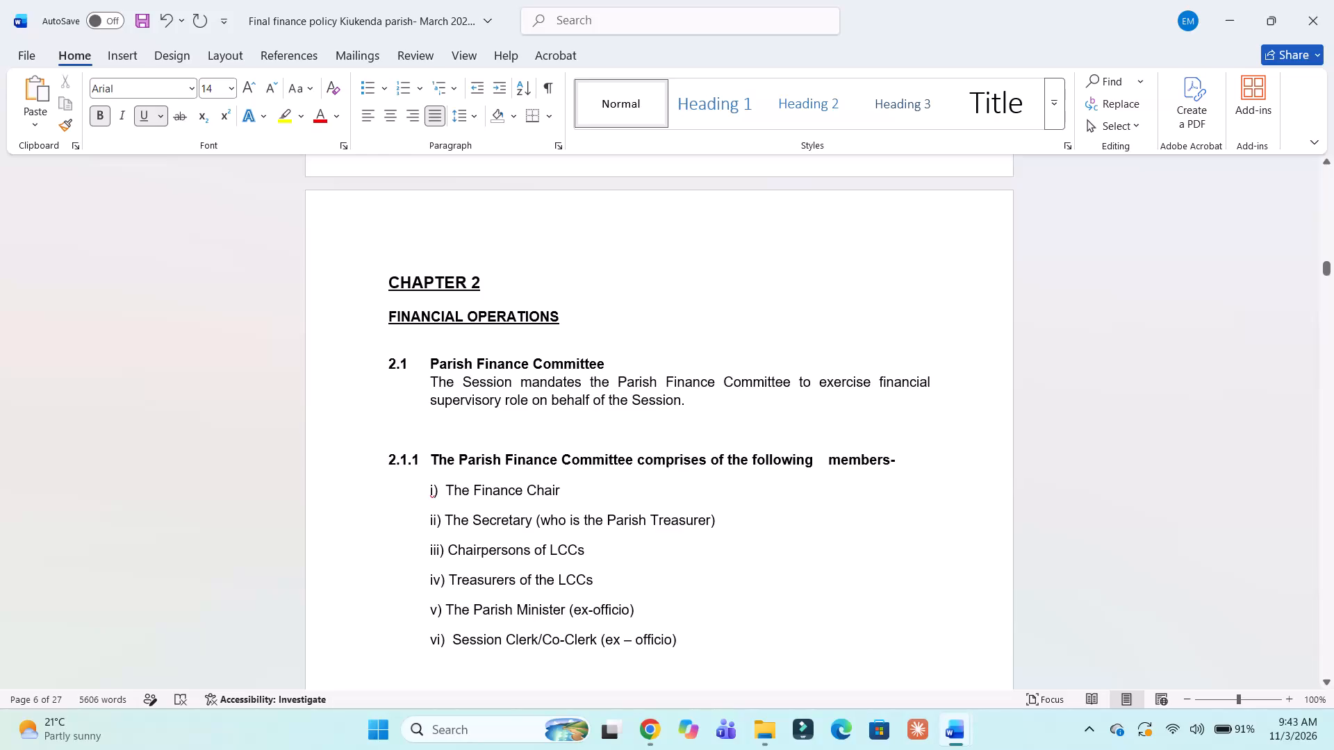
{"action": "scroll", "coordinate": [462, 499], "scroll_direction": "down", "scroll_amount": 6}
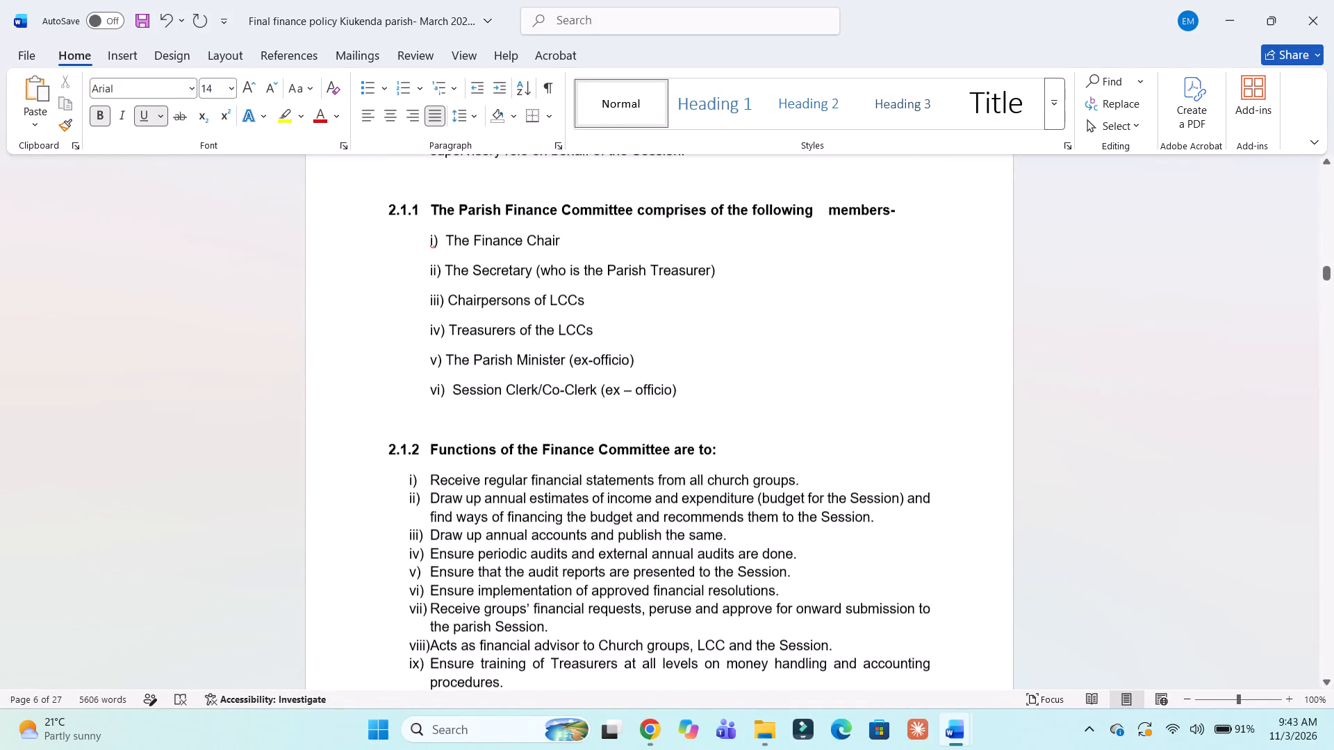
{"action": "scroll", "coordinate": [462, 499], "scroll_direction": "down", "scroll_amount": 13}
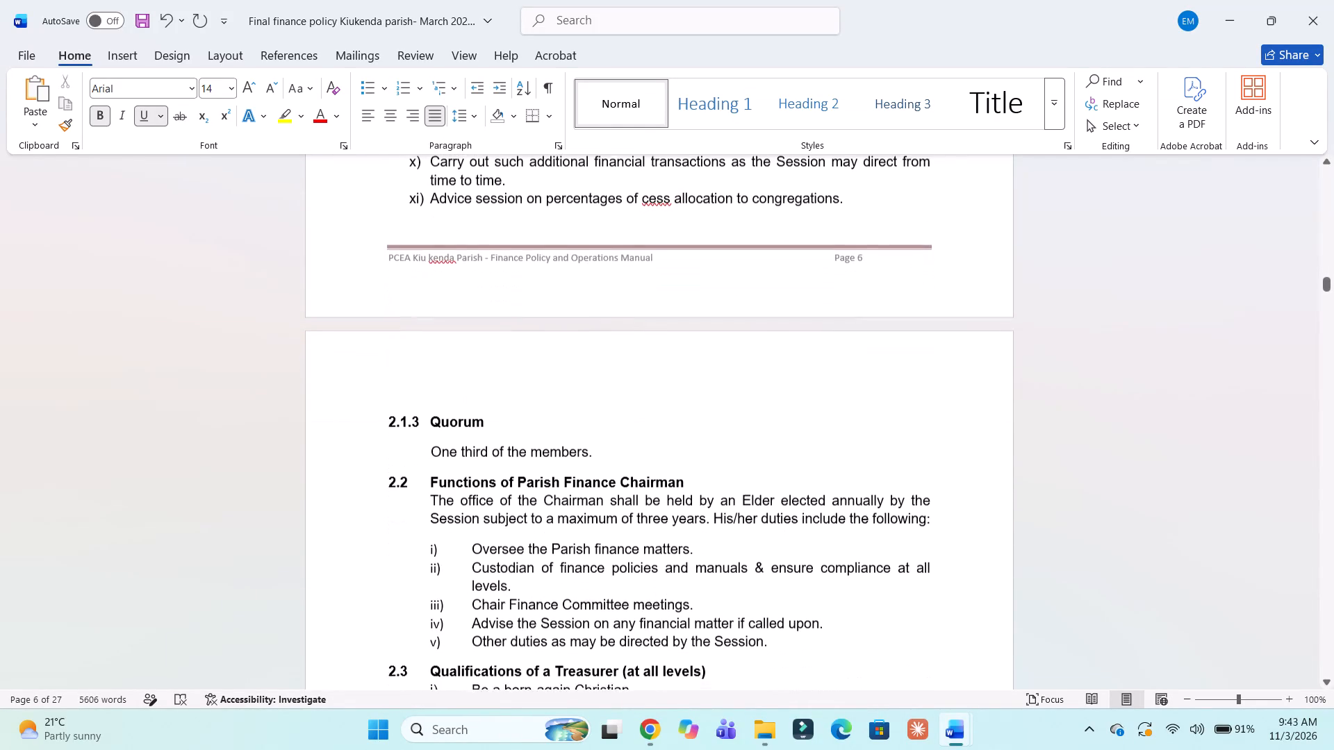
Review sections 2.2 to 2.6 on the Finance Chairman's functions and the treasurers' qualifications and duties at parish, congregation and group level.
{"action": "scroll", "coordinate": [462, 499], "scroll_direction": "down", "scroll_amount": 2}
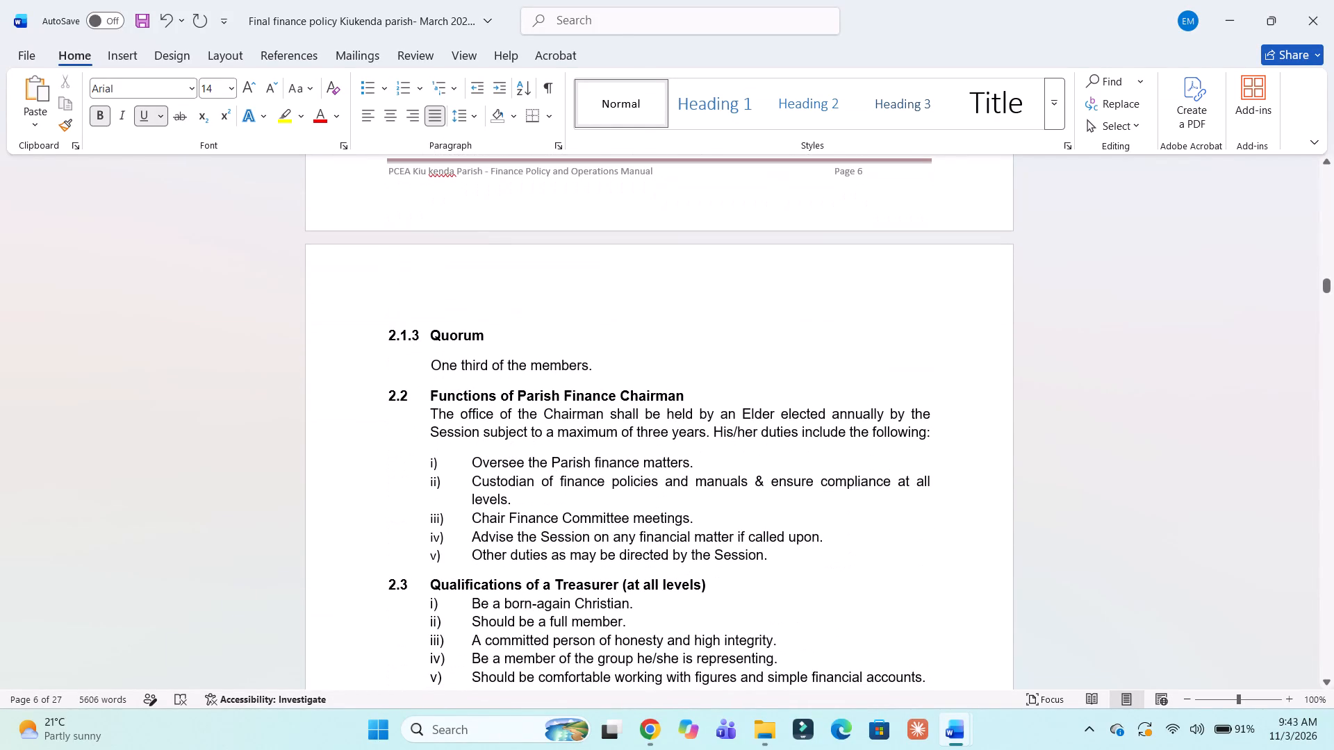
{"action": "scroll", "coordinate": [462, 499], "scroll_direction": "down", "scroll_amount": 2}
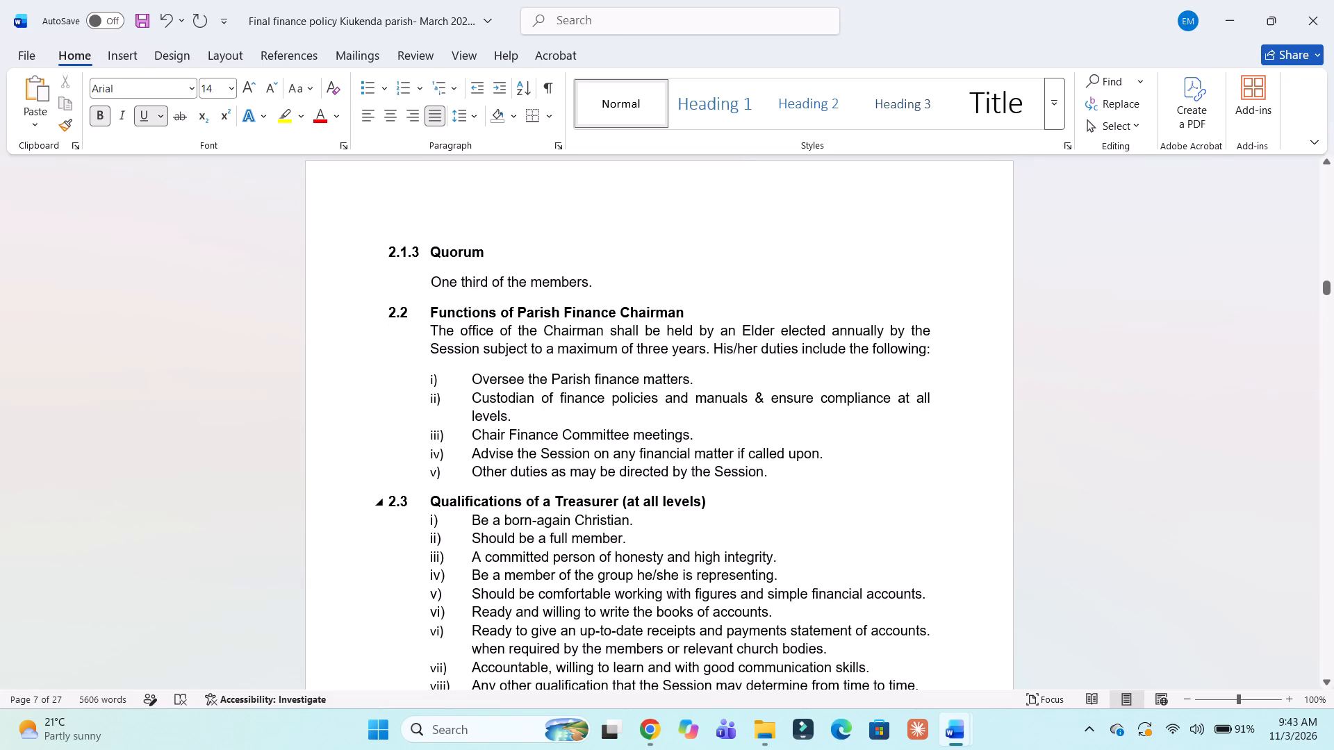
{"action": "scroll", "coordinate": [462, 508], "scroll_direction": "down", "scroll_amount": 10}
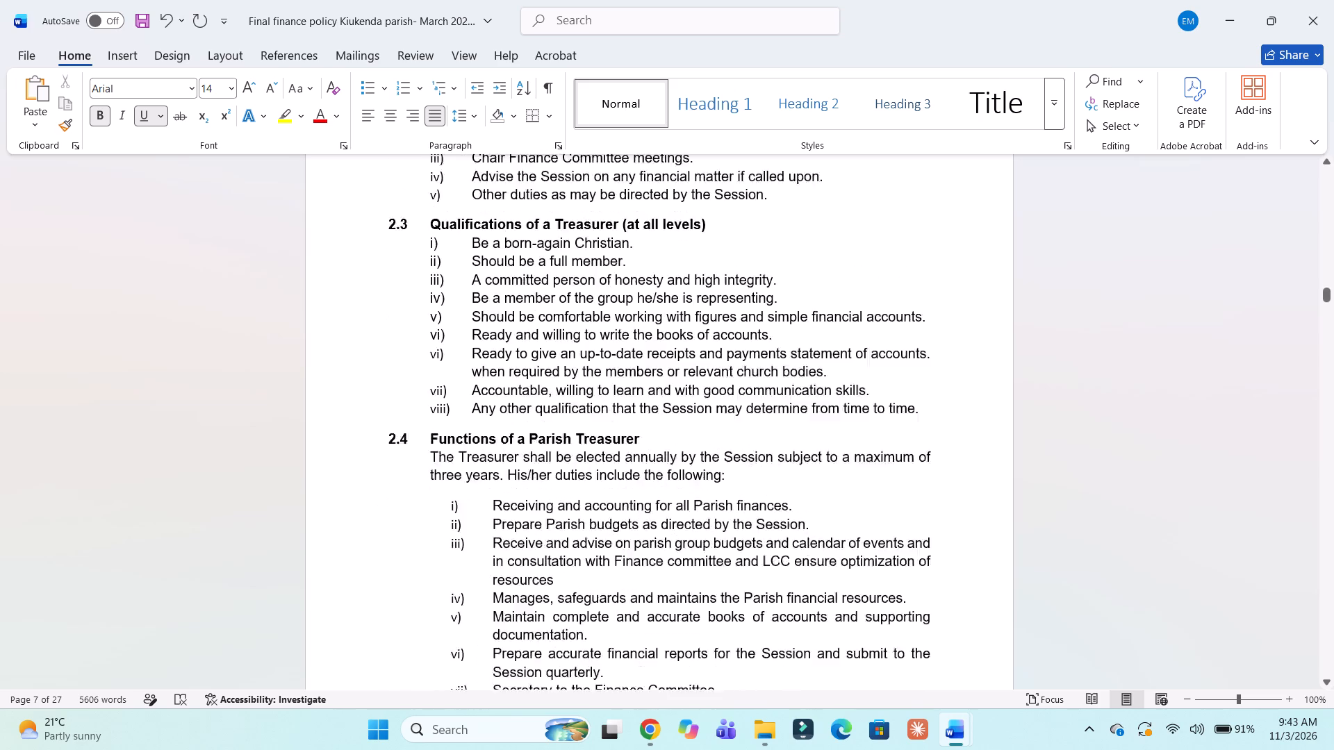
{"action": "scroll", "coordinate": [463, 510], "scroll_direction": "down", "scroll_amount": 17}
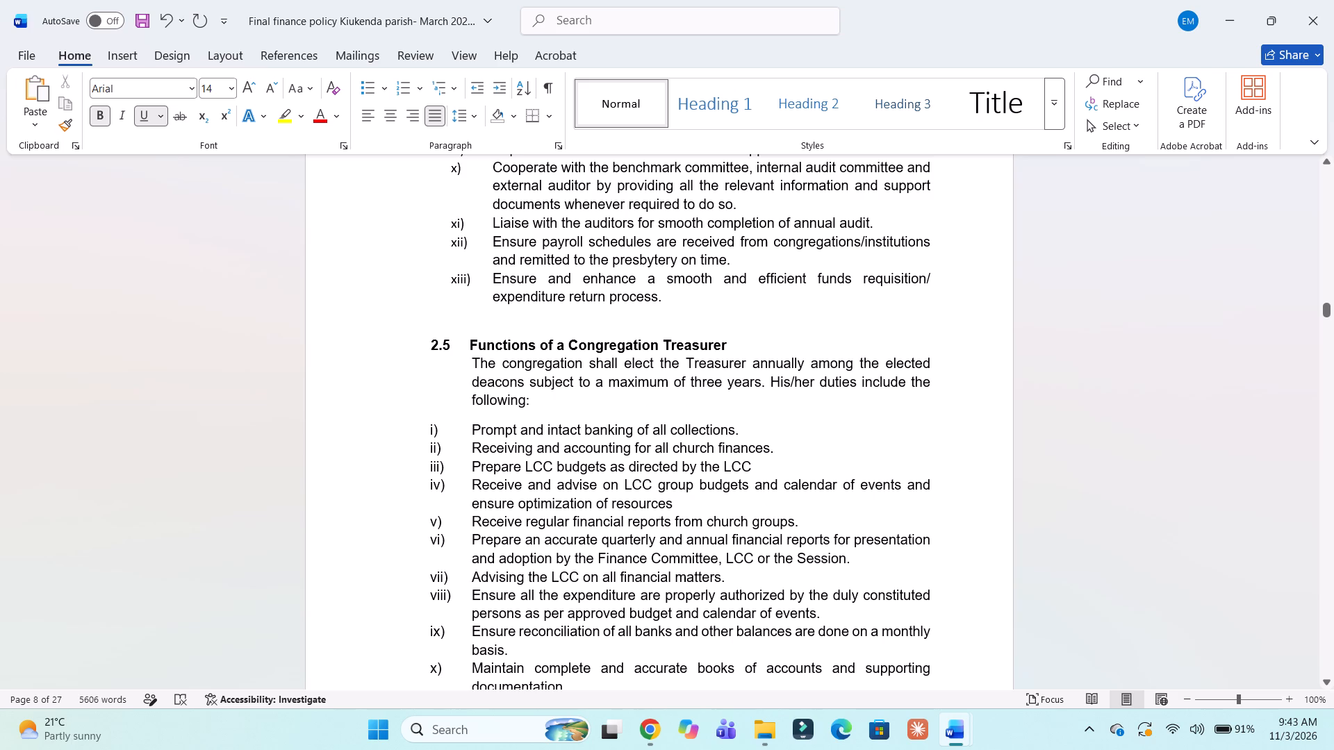
{"action": "scroll", "coordinate": [488, 547], "scroll_direction": "down", "scroll_amount": 14}
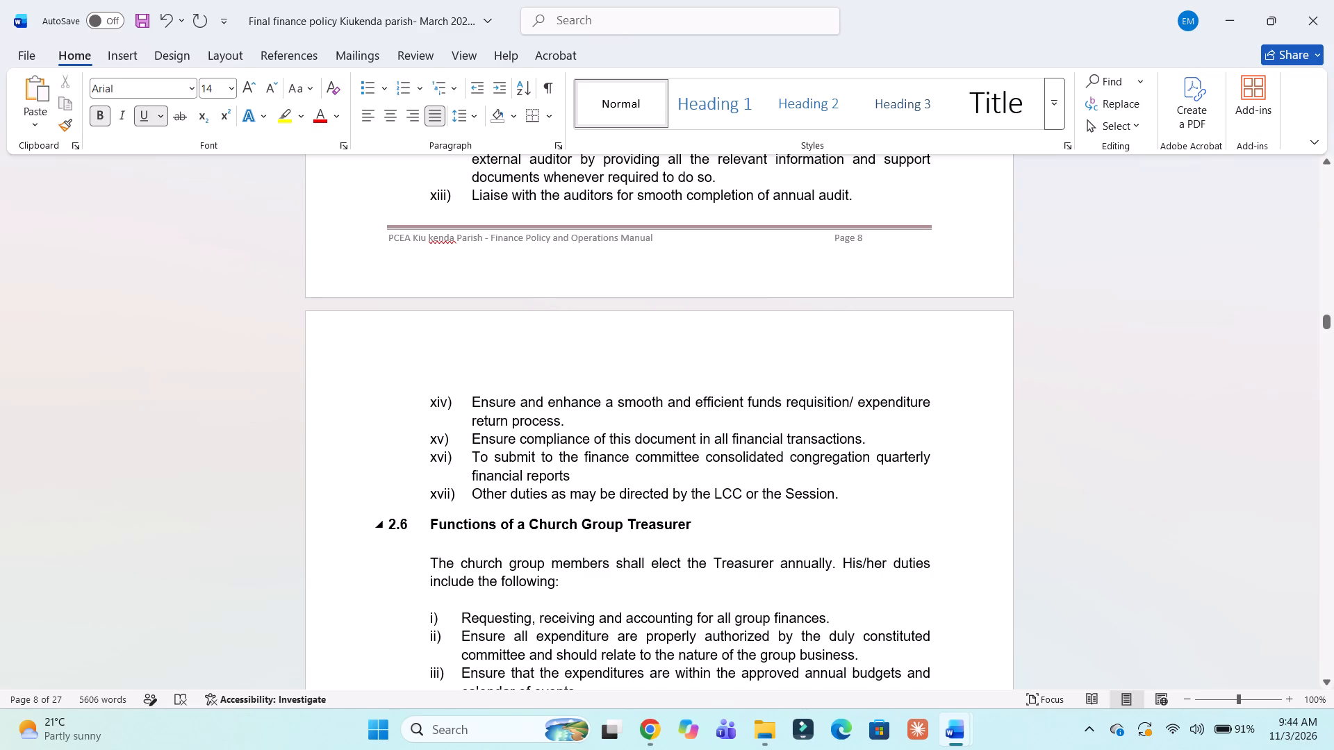
{"action": "scroll", "coordinate": [505, 520], "scroll_direction": "down", "scroll_amount": 18}
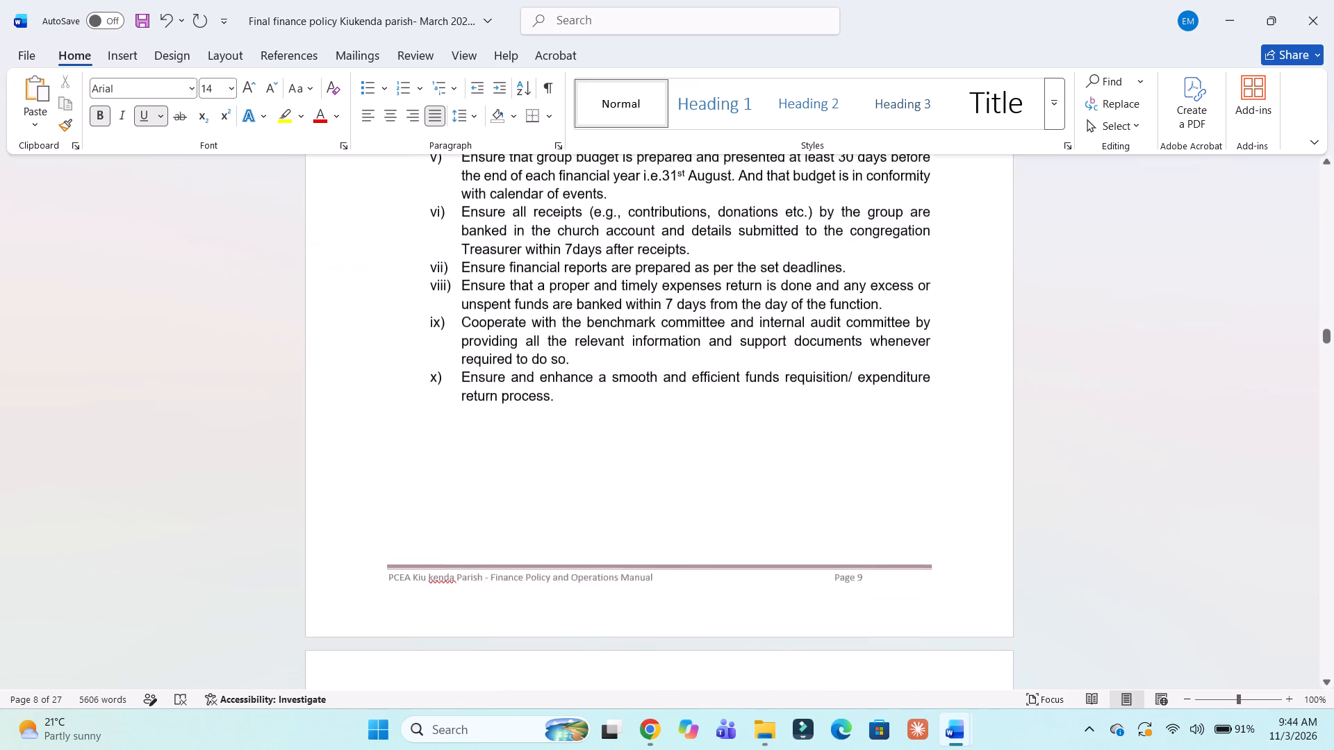
Review Chapter 3 Budgeting, covering the annual budgets calendar from July to September and section 3.2 Budgetary control.
{"action": "scroll", "coordinate": [507, 528], "scroll_direction": "down", "scroll_amount": 5}
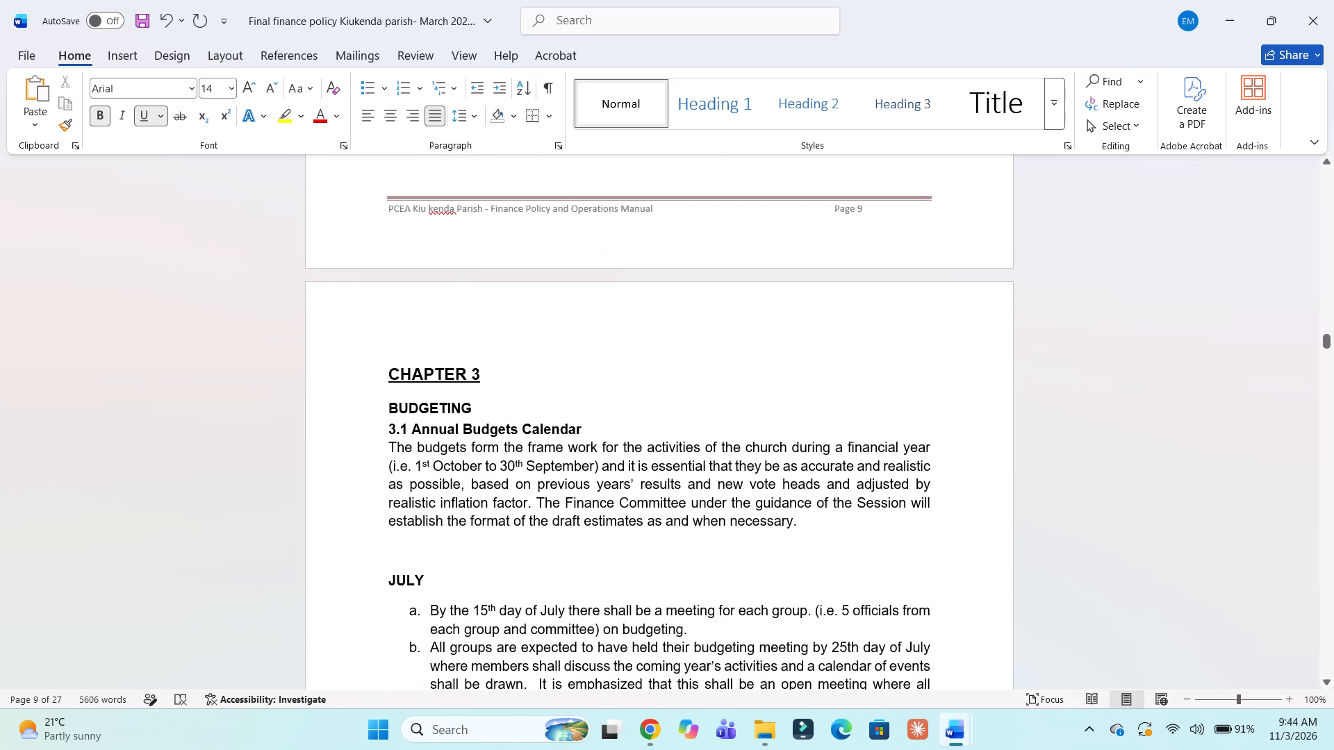
{"action": "scroll", "coordinate": [505, 534], "scroll_direction": "down", "scroll_amount": 8}
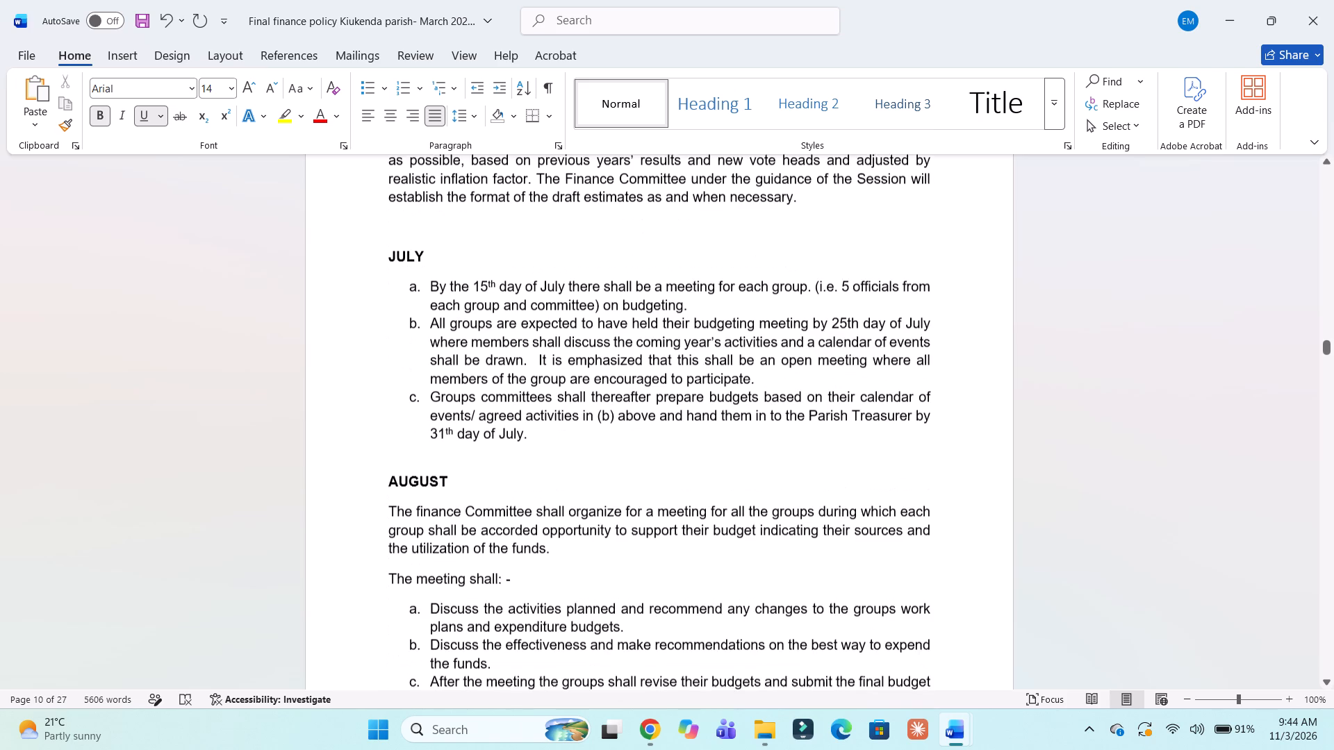
{"action": "scroll", "coordinate": [505, 535], "scroll_direction": "down", "scroll_amount": 12}
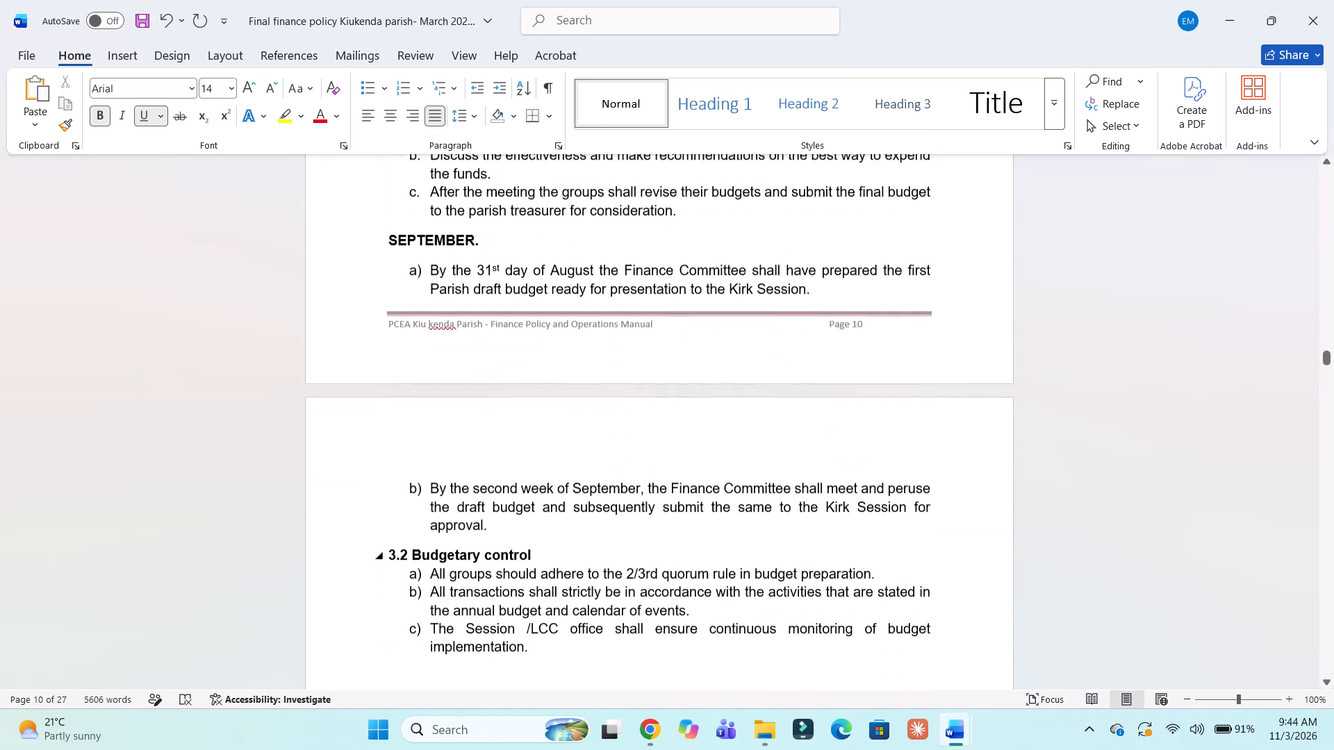
{"action": "scroll", "coordinate": [505, 535], "scroll_direction": "down", "scroll_amount": 10}
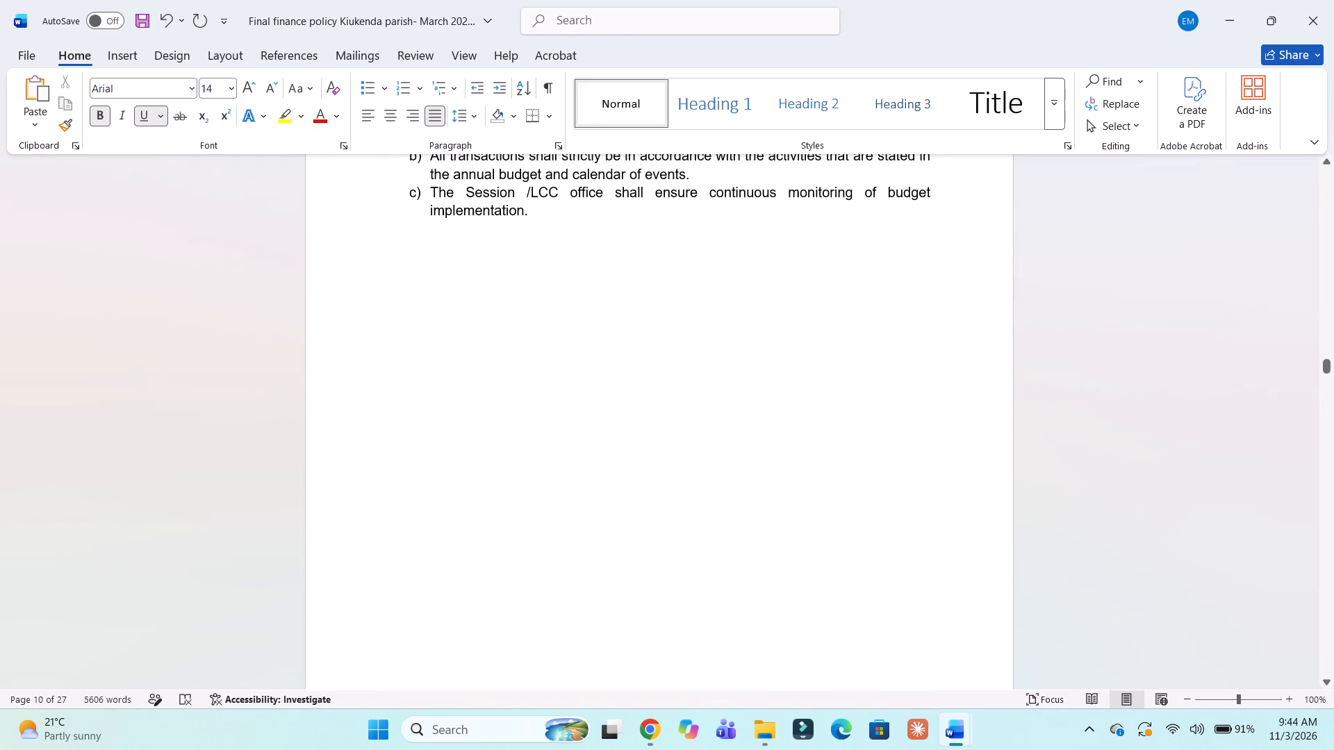
{"action": "scroll", "coordinate": [505, 535], "scroll_direction": "down", "scroll_amount": 8}
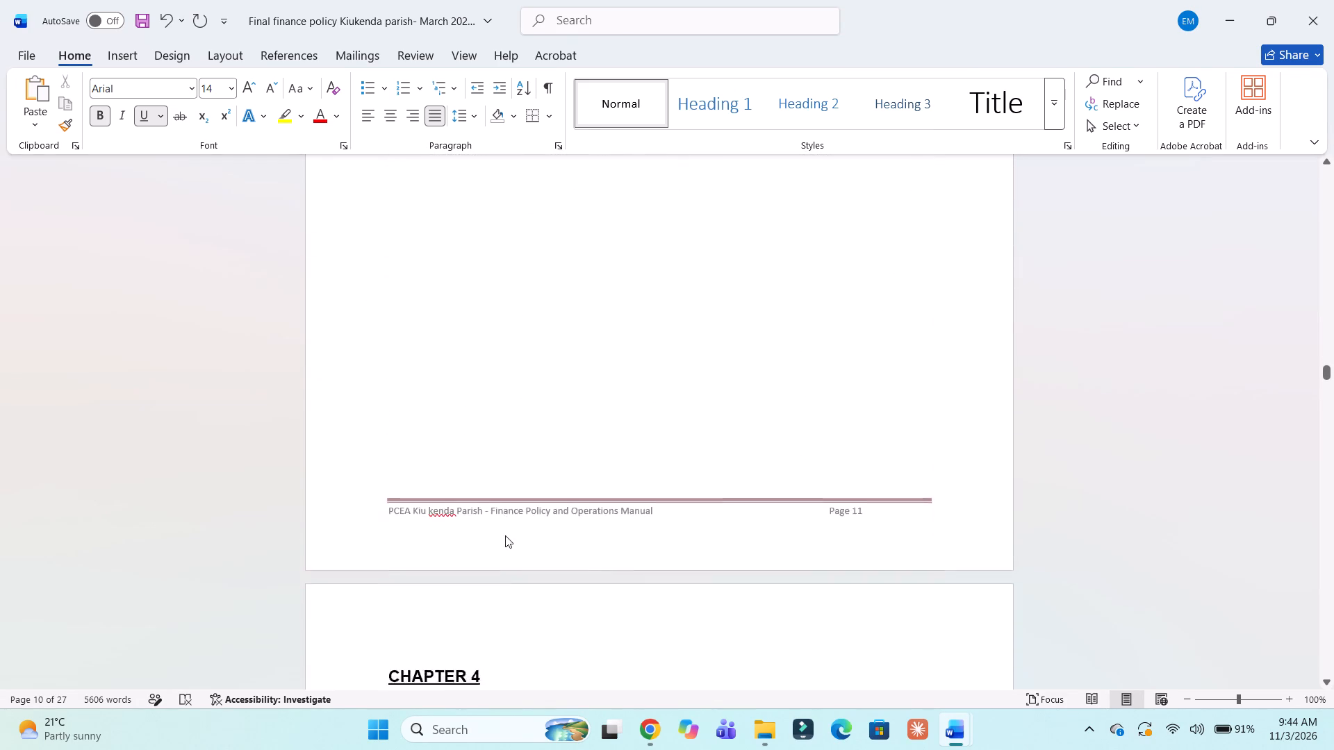
In Chapter 4, section 4.2 Sources of Funds, replace "congregations" with "District" in the first Parish item about cess.
{"action": "scroll", "coordinate": [505, 535], "scroll_direction": "down", "scroll_amount": 5}
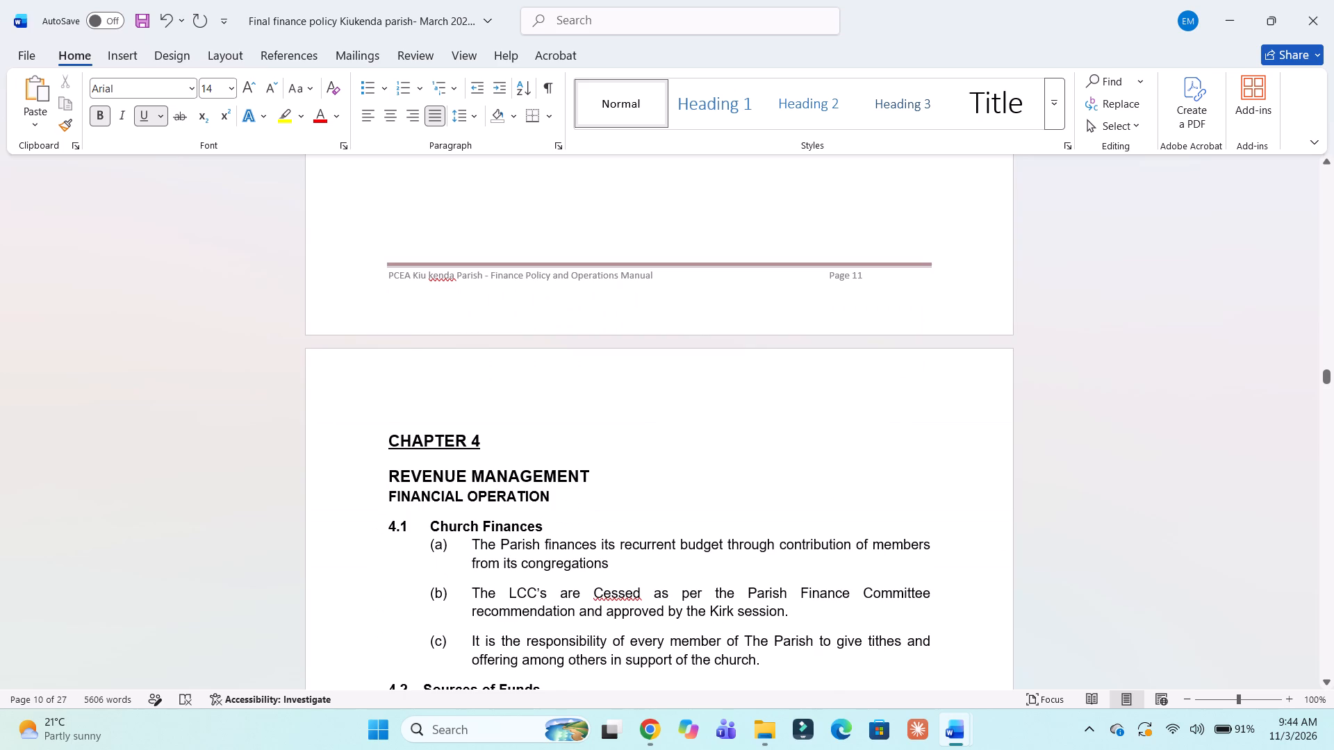
{"action": "scroll", "coordinate": [505, 537], "scroll_direction": "down", "scroll_amount": 3}
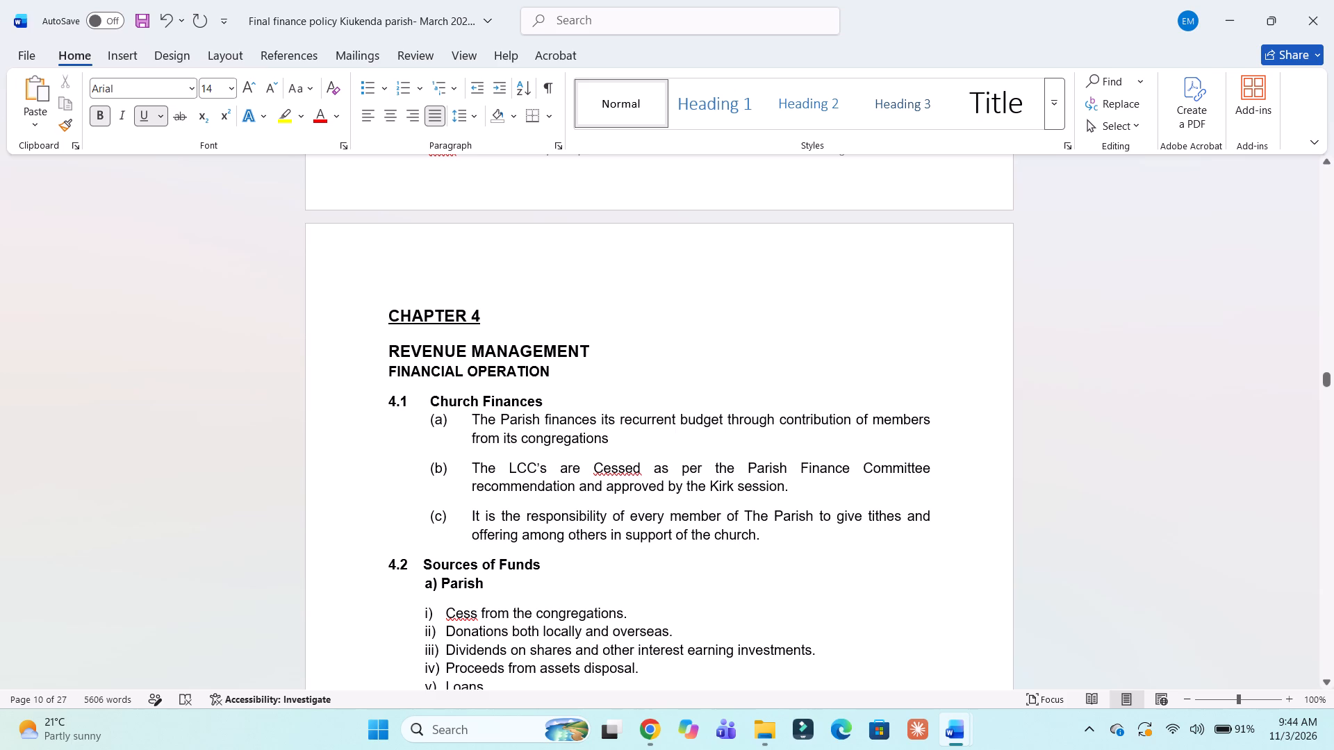
{"action": "scroll", "coordinate": [522, 525], "scroll_direction": "down", "scroll_amount": 1}
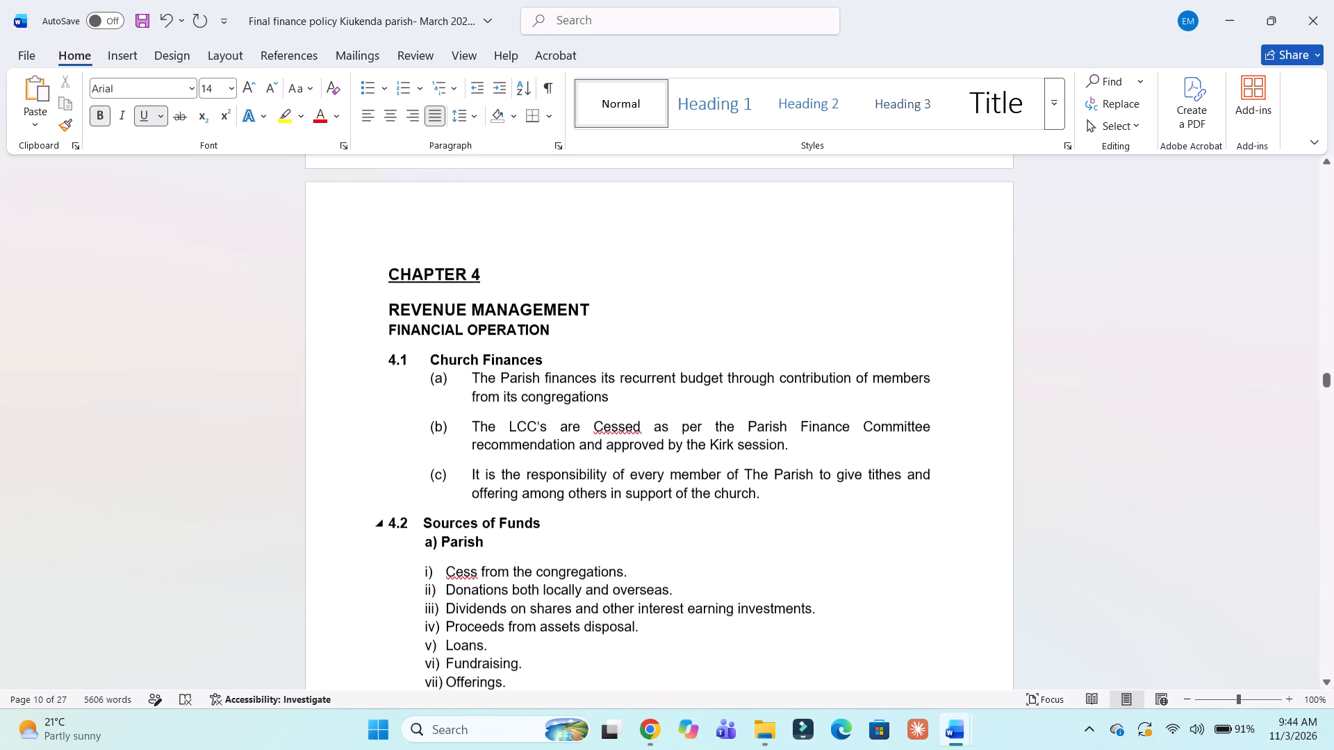
{"action": "scroll", "coordinate": [522, 525], "scroll_direction": "down", "scroll_amount": 2}
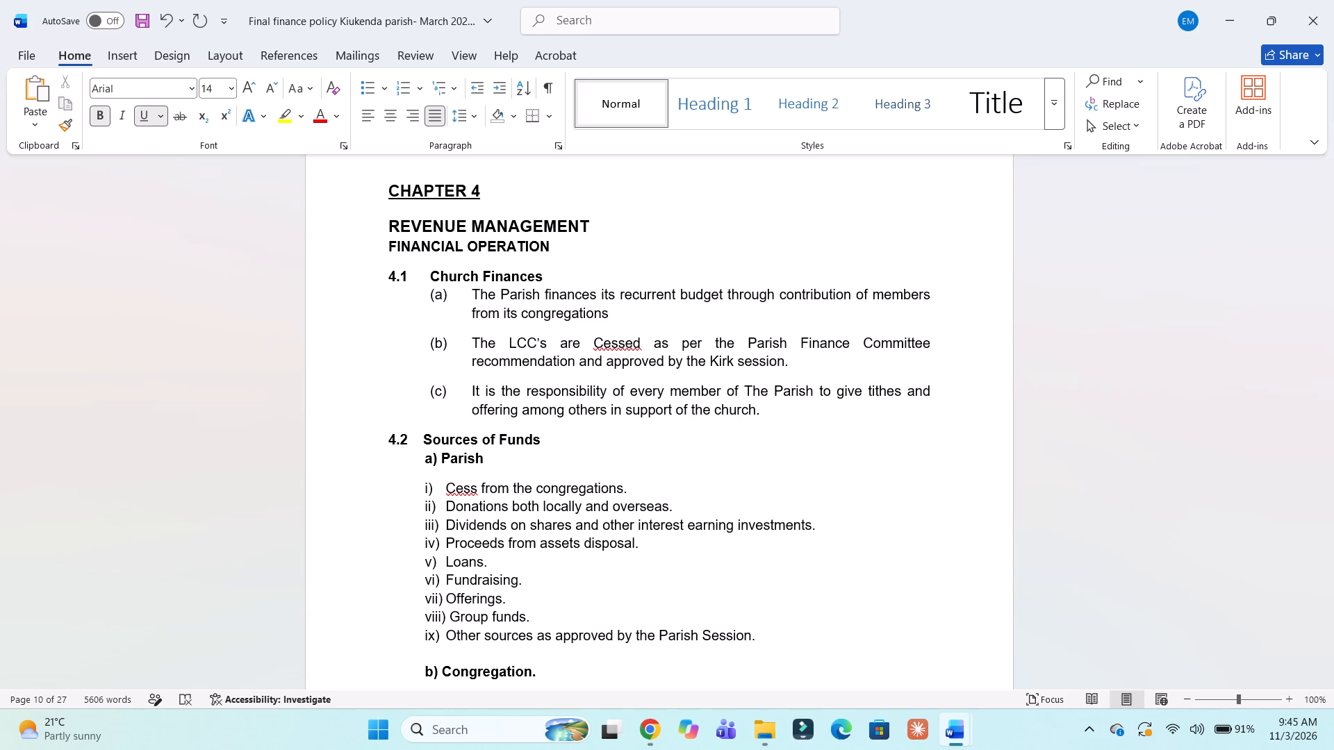
{"action": "scroll", "coordinate": [491, 531], "scroll_direction": "down", "scroll_amount": 1}
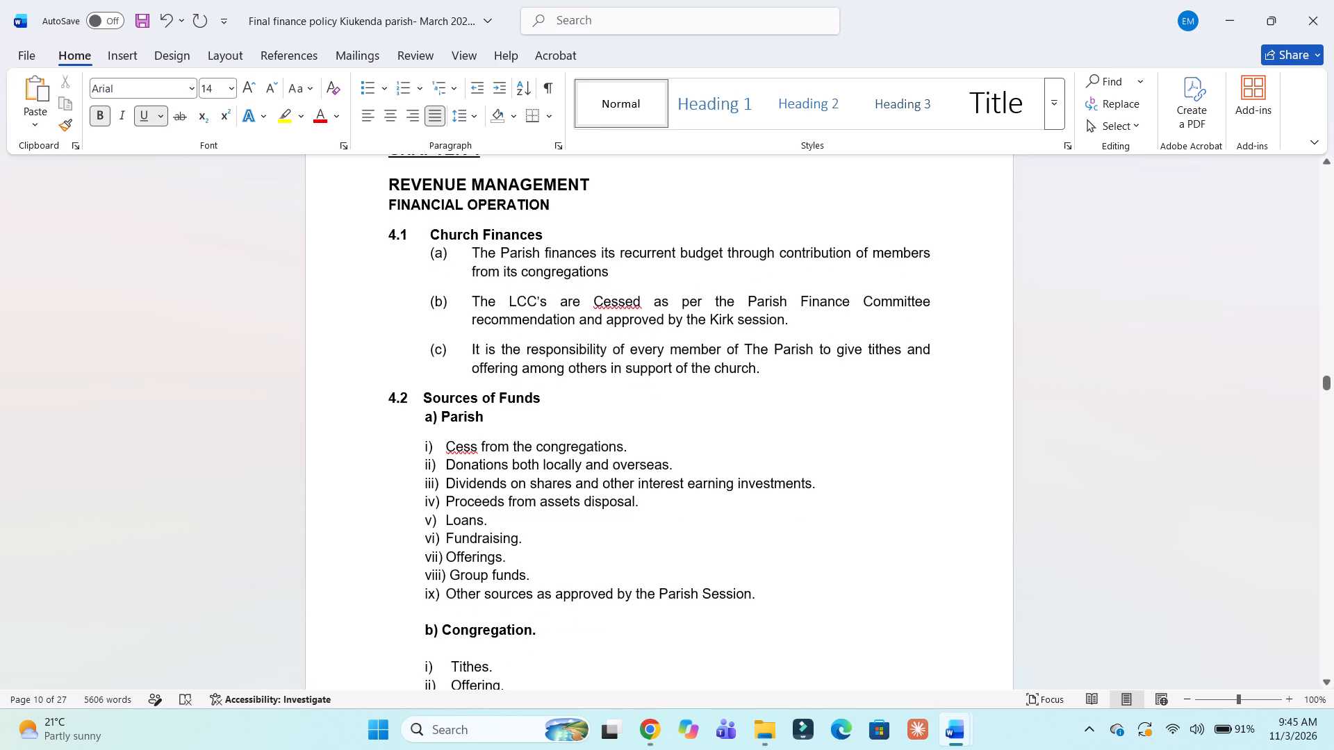
{"action": "scroll", "coordinate": [491, 531], "scroll_direction": "down", "scroll_amount": 1}
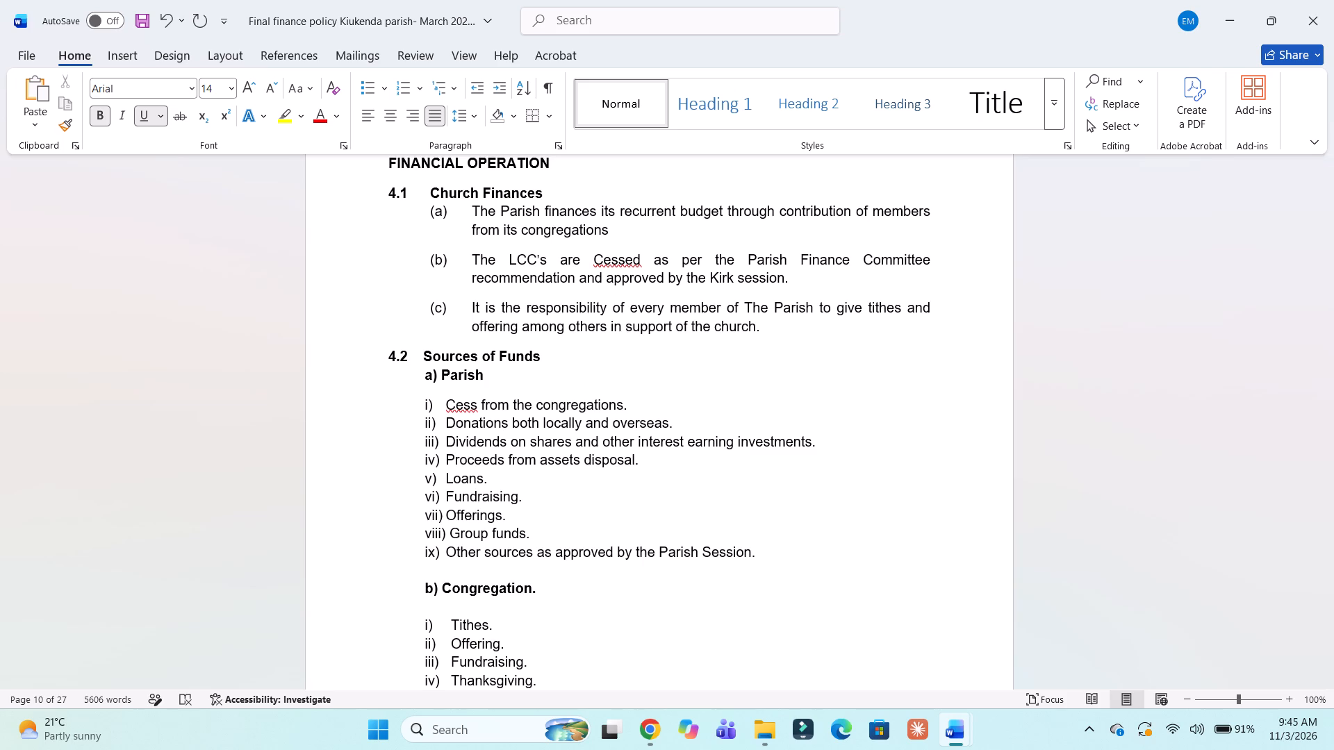
{"action": "left_click", "coordinate": [538, 406]}
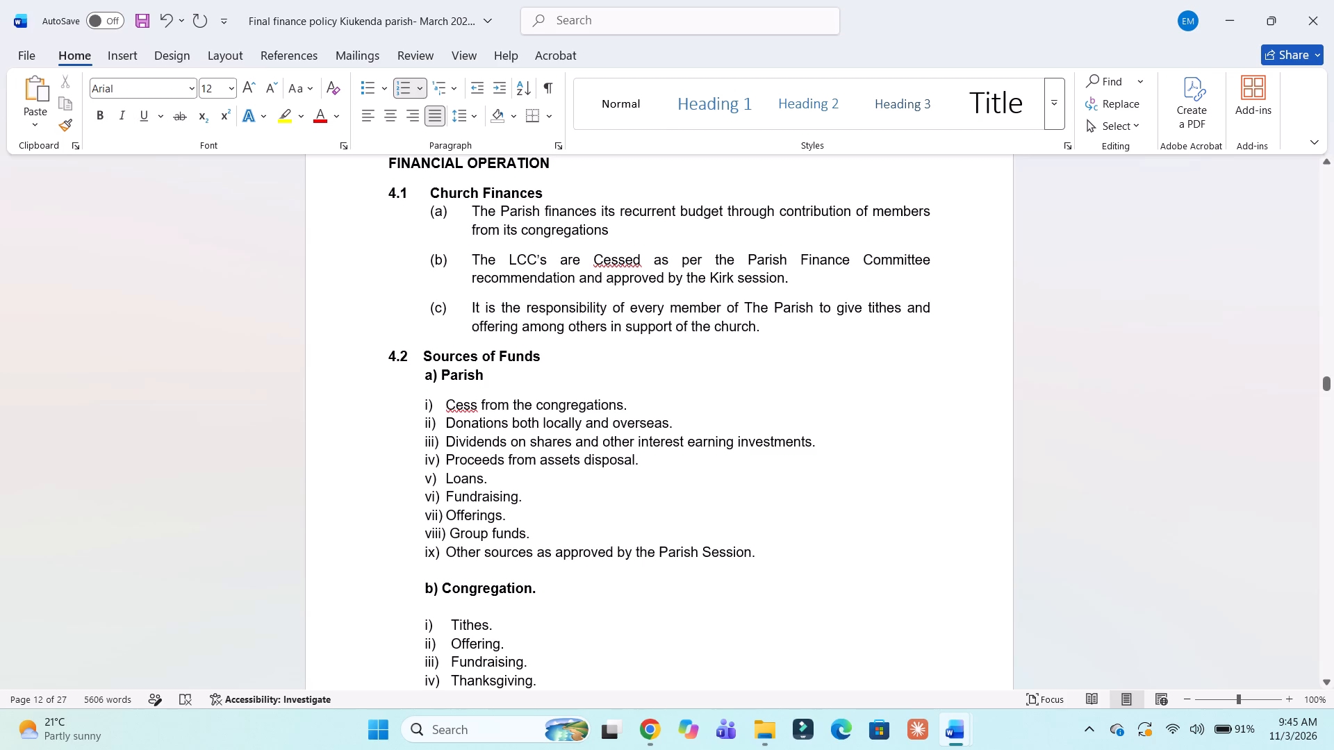
{"action": "scroll", "coordinate": [536, 412], "scroll_direction": "up", "scroll_amount": 1}
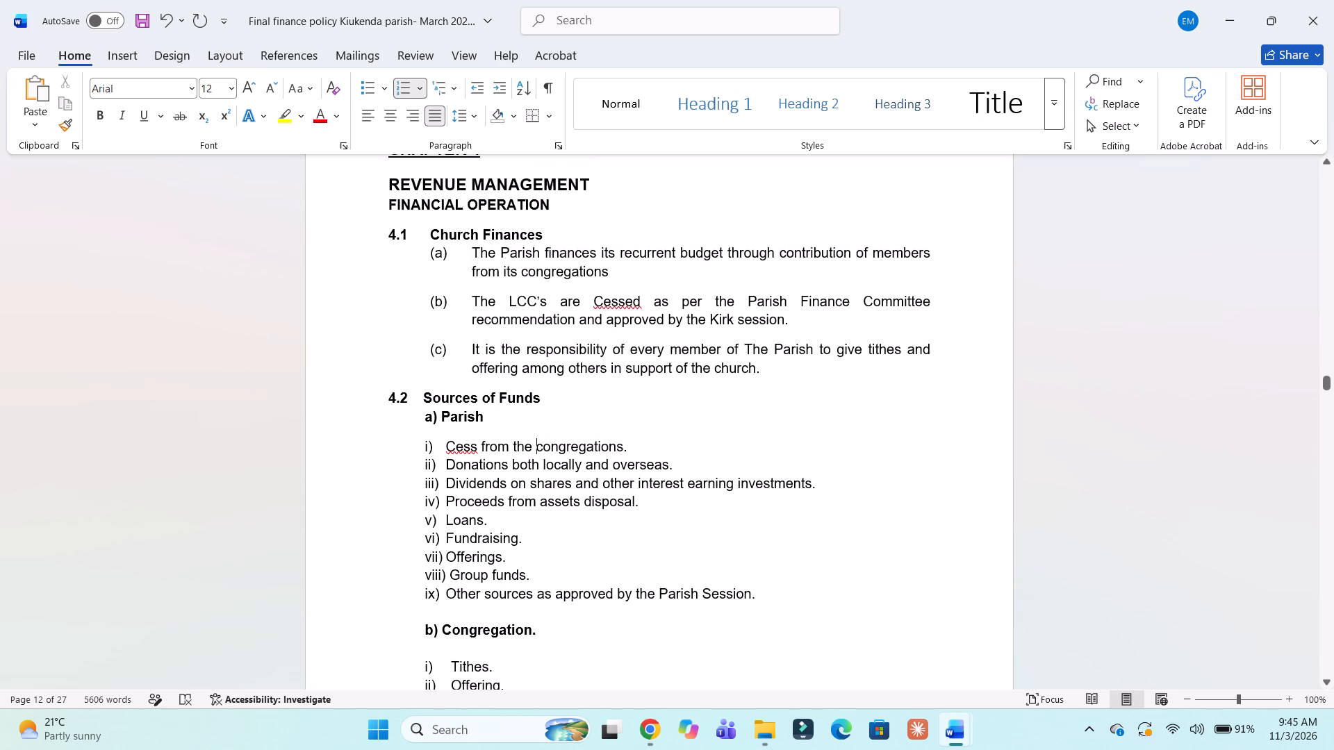
{"action": "left_click_drag", "start_coordinate": [538, 445], "coordinate": [548, 447]}
{"action": "left_click_drag", "start_coordinate": [548, 447], "coordinate": [609, 456]}
{"action": "left_click_drag", "start_coordinate": [609, 456], "coordinate": [620, 447]}
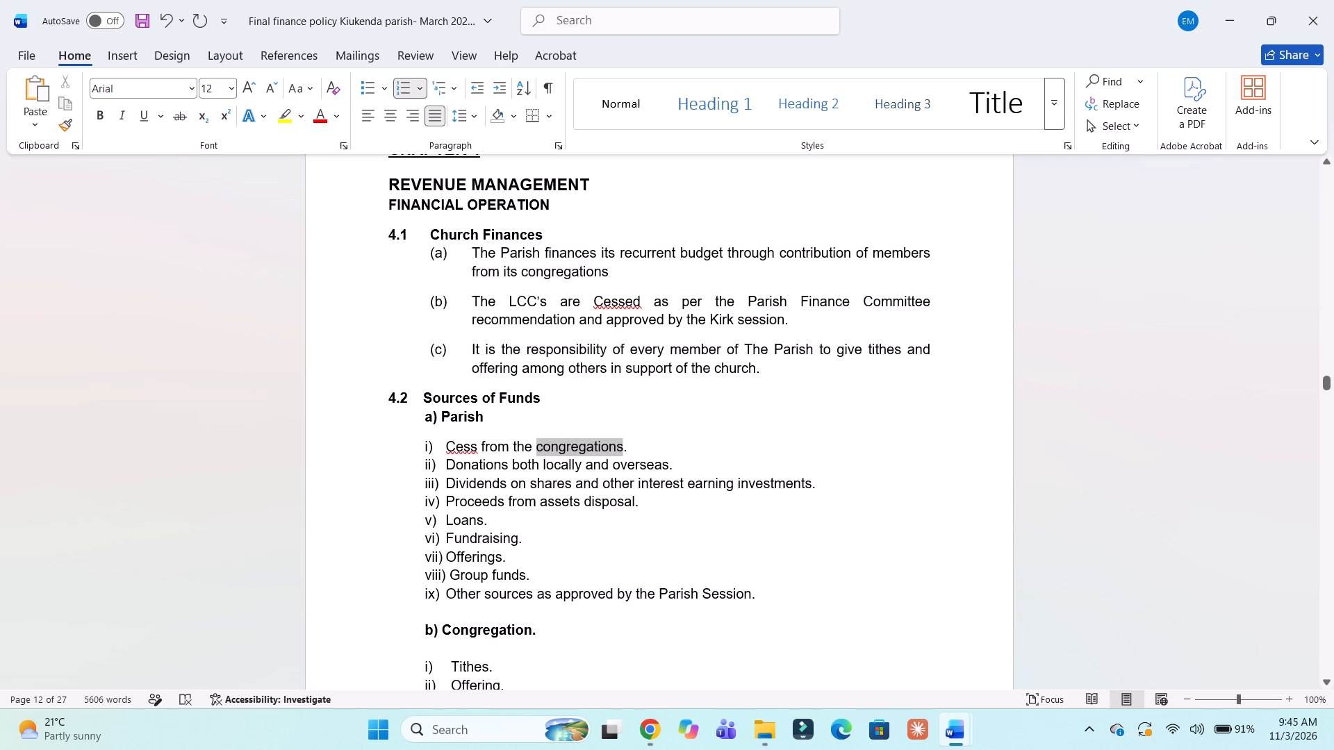
{"action": "left_click_drag", "start_coordinate": [620, 447], "coordinate": [620, 444]}
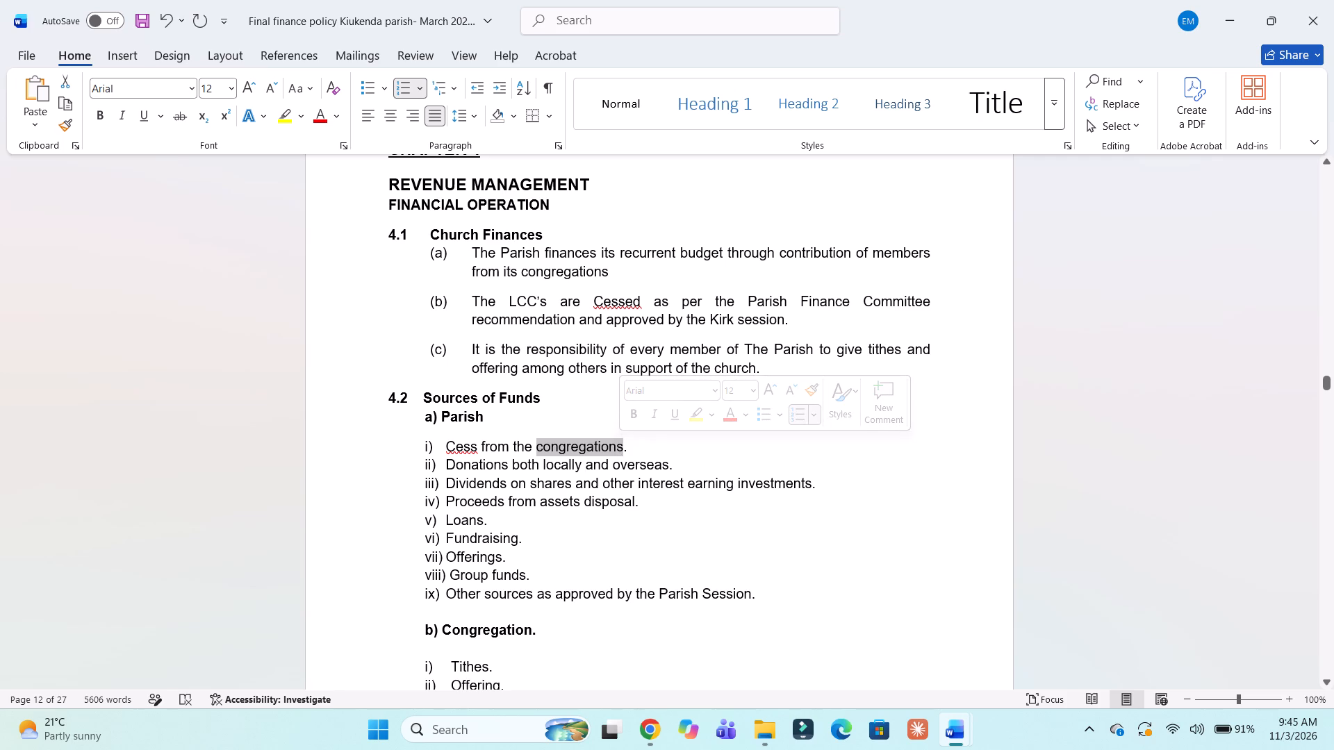
{"action": "key", "text": "d"}
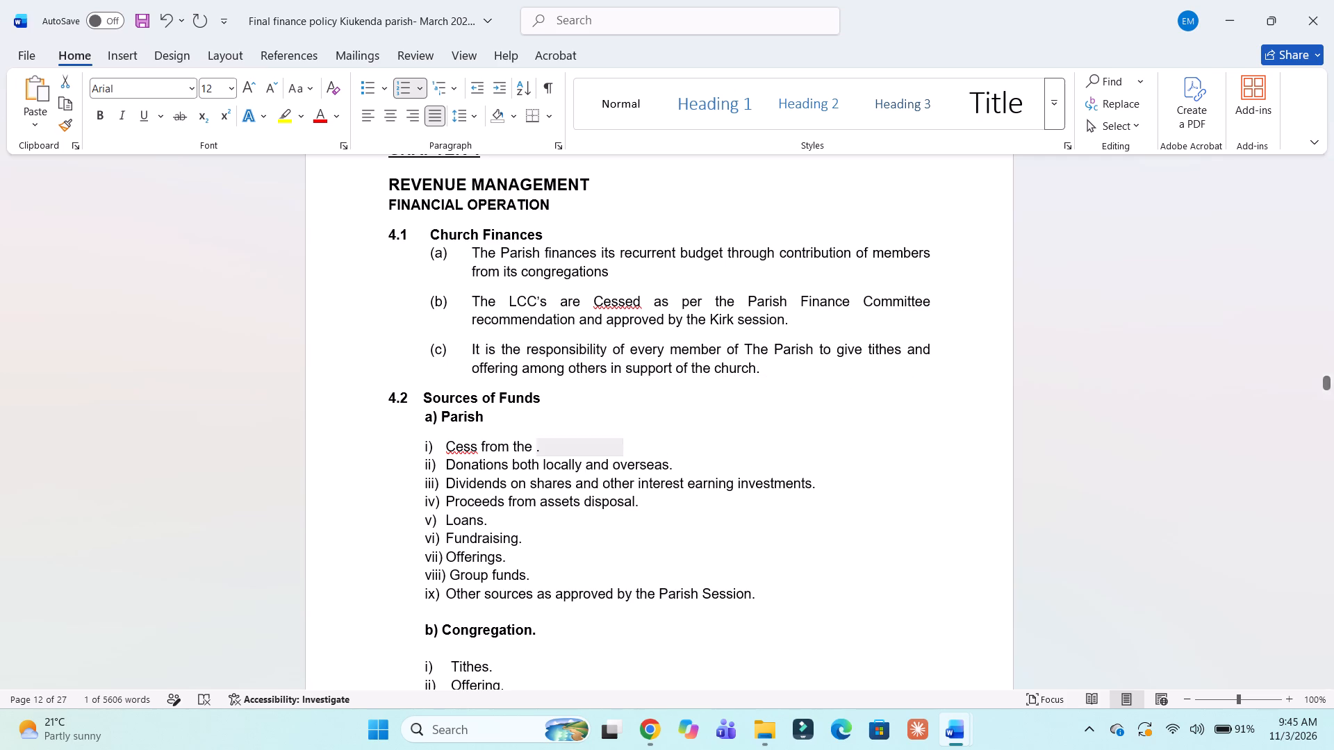
{"action": "key", "text": "i"}
{"action": "type", "text": "strict"}
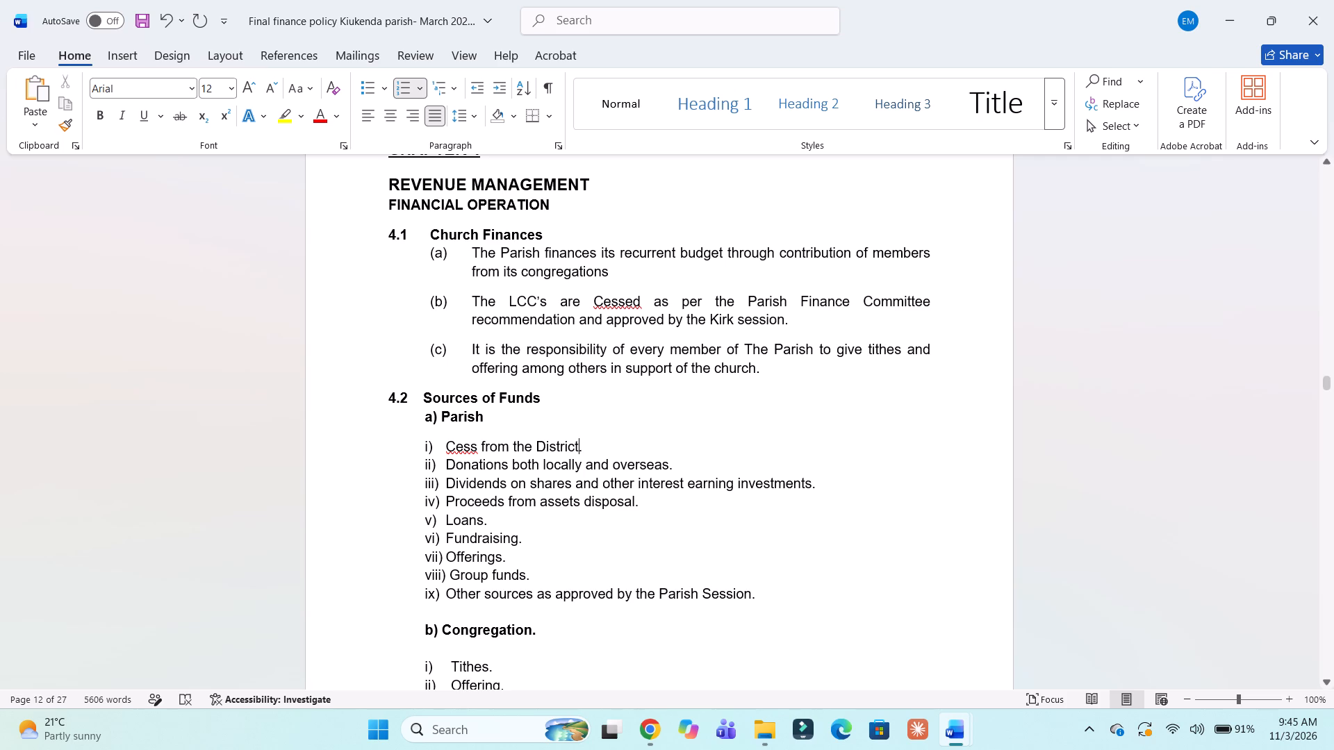
Undo the replacement of "congregations" with "District" in the first Parish item of section 4.2.
{"action": "scroll", "coordinate": [602, 492], "scroll_direction": "down", "scroll_amount": 2}
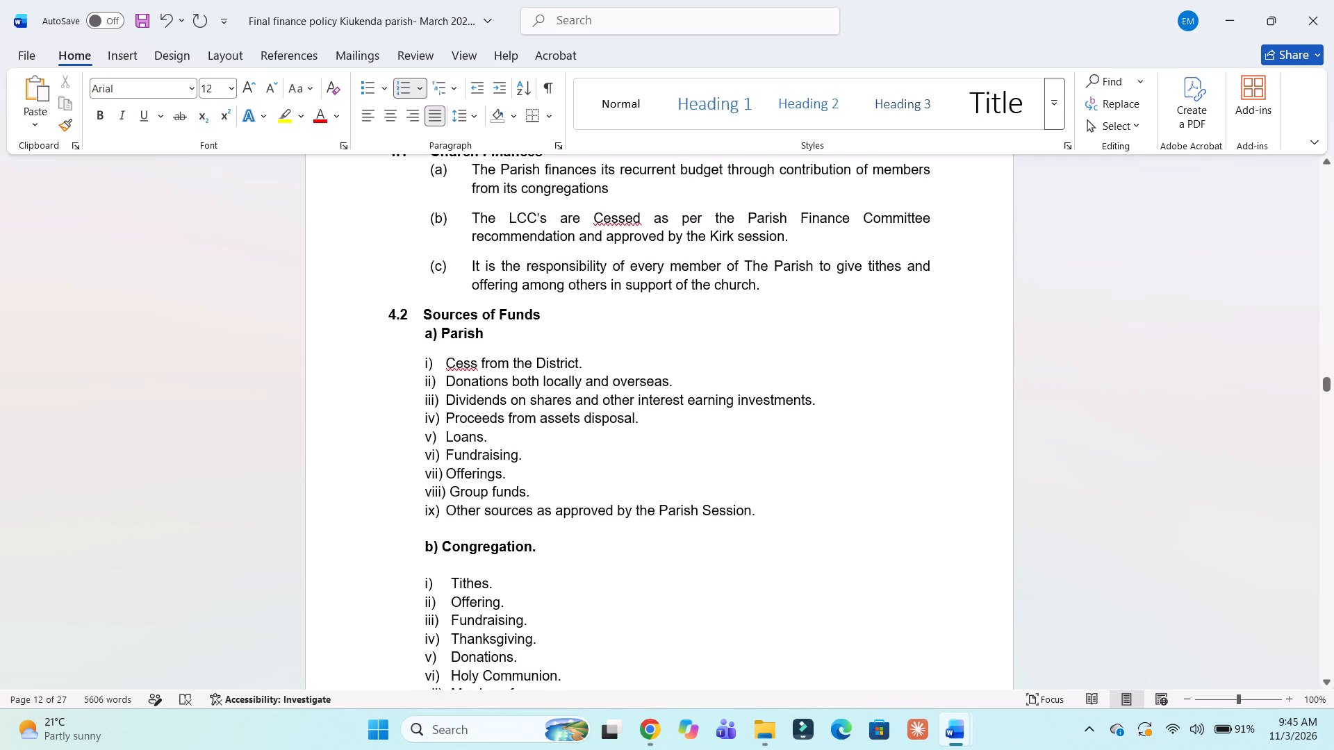
{"action": "scroll", "coordinate": [598, 518], "scroll_direction": "down", "scroll_amount": 4}
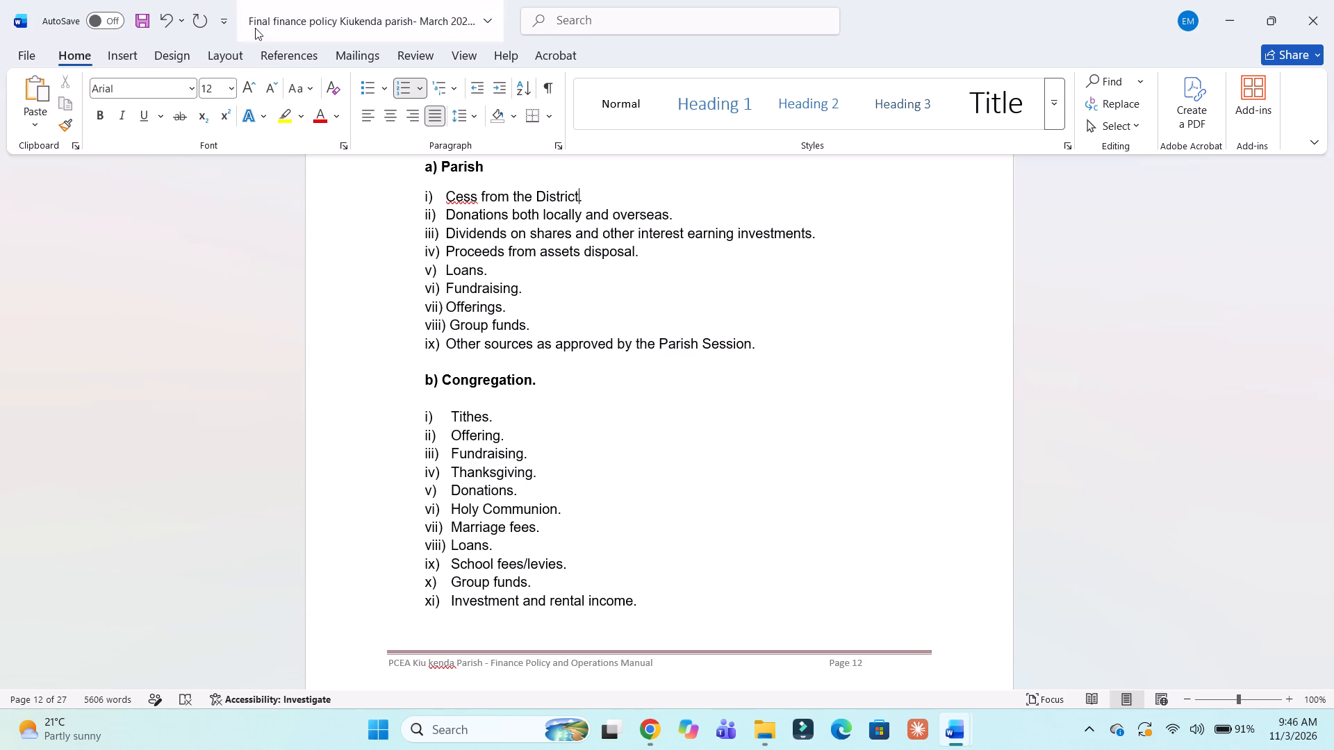
{"action": "left_click", "coordinate": [552, 264]}
{"action": "left_click", "coordinate": [169, 23]}
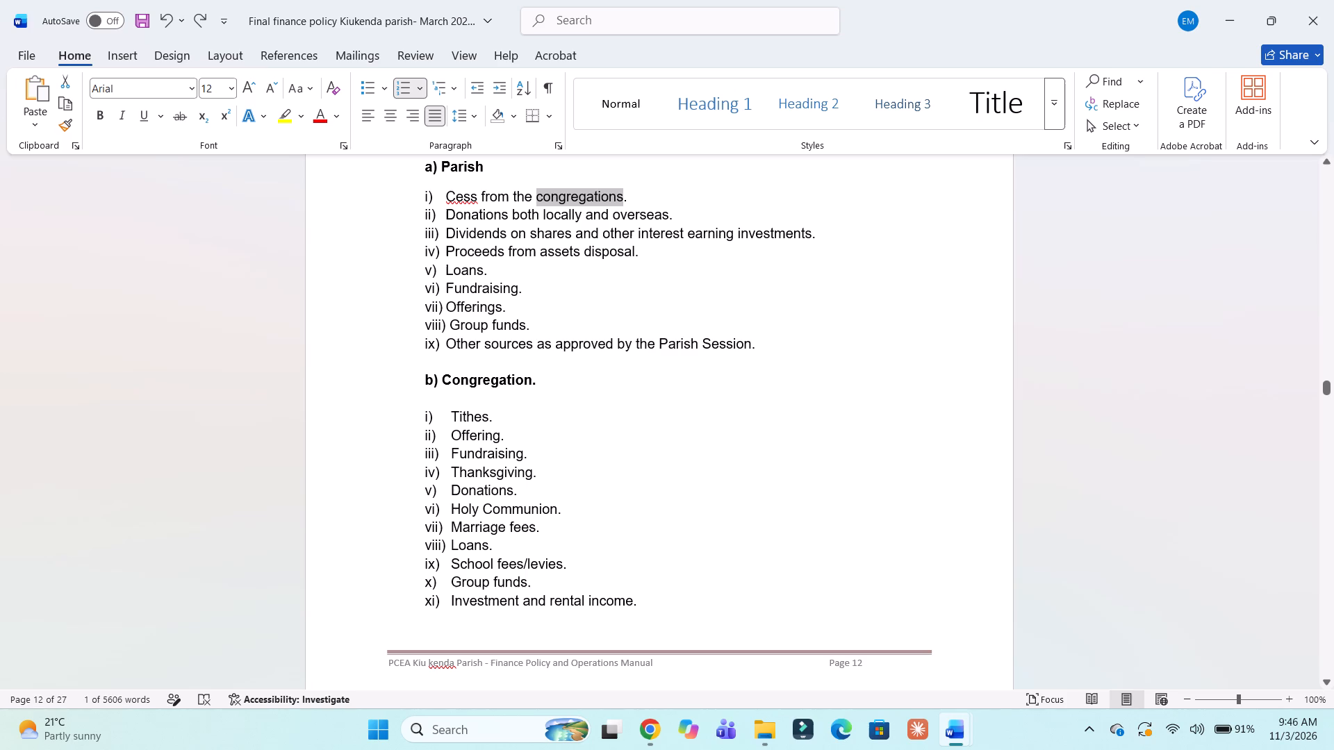
Review the rest of Chapter 4, from the Congregation sources of funds through section 4.3 on offerings, donations, banking of cash and hire of facilities.
{"action": "scroll", "coordinate": [542, 382], "scroll_direction": "down", "scroll_amount": 7}
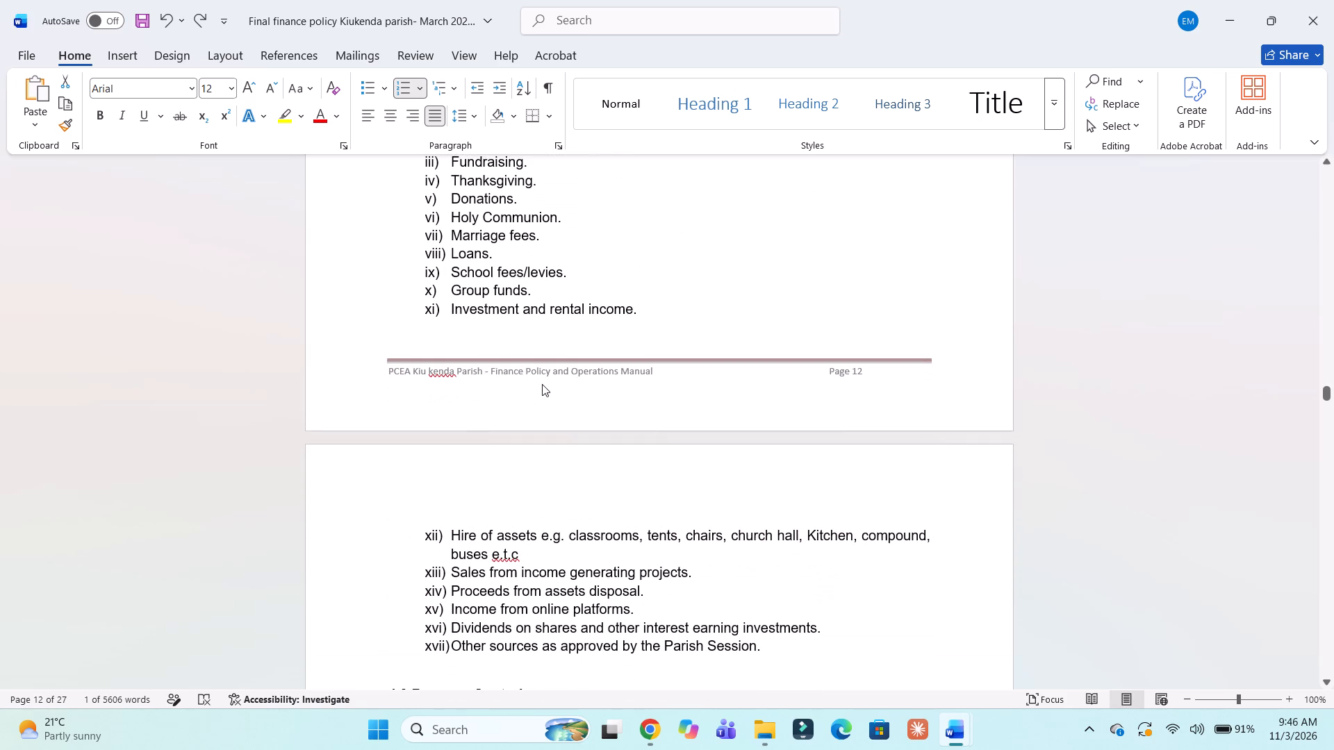
{"action": "scroll", "coordinate": [542, 384], "scroll_direction": "up", "scroll_amount": 4}
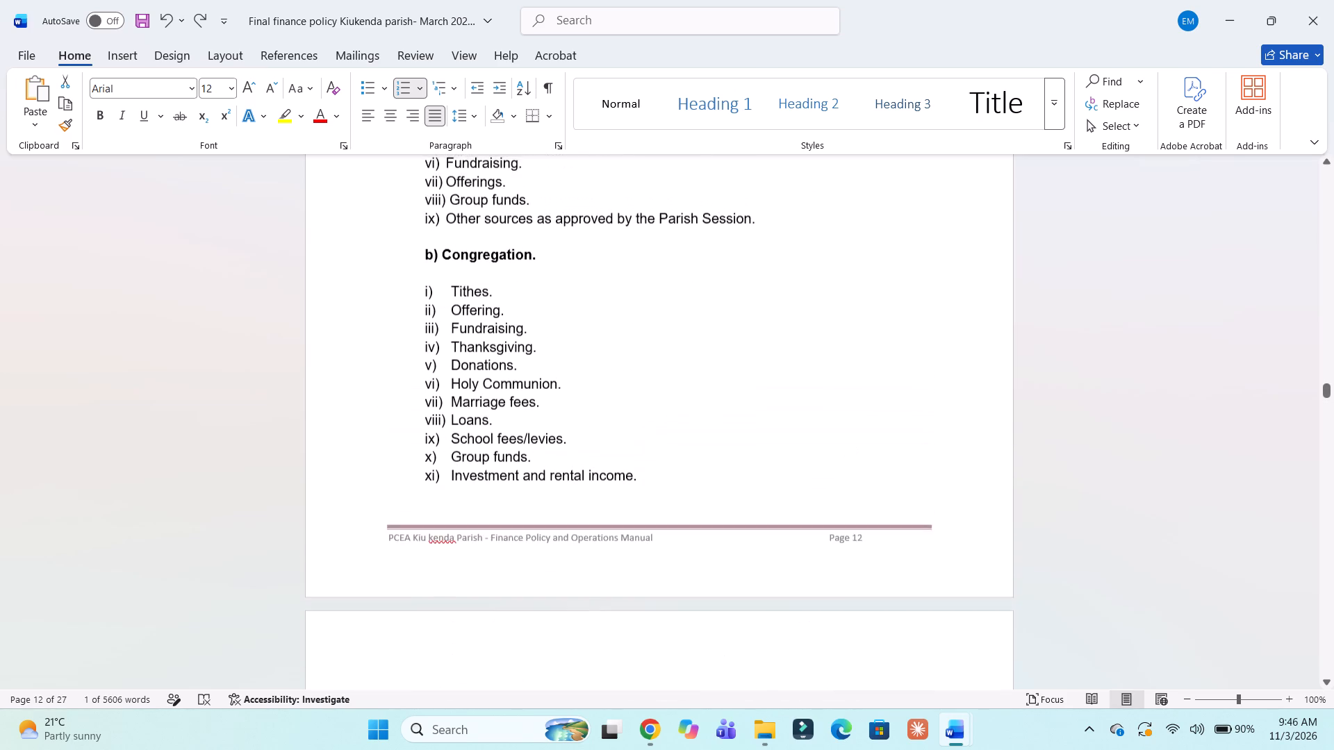
{"action": "scroll", "coordinate": [541, 382], "scroll_direction": "up", "scroll_amount": 5}
{"action": "scroll", "coordinate": [516, 326], "scroll_direction": "down", "scroll_amount": 5}
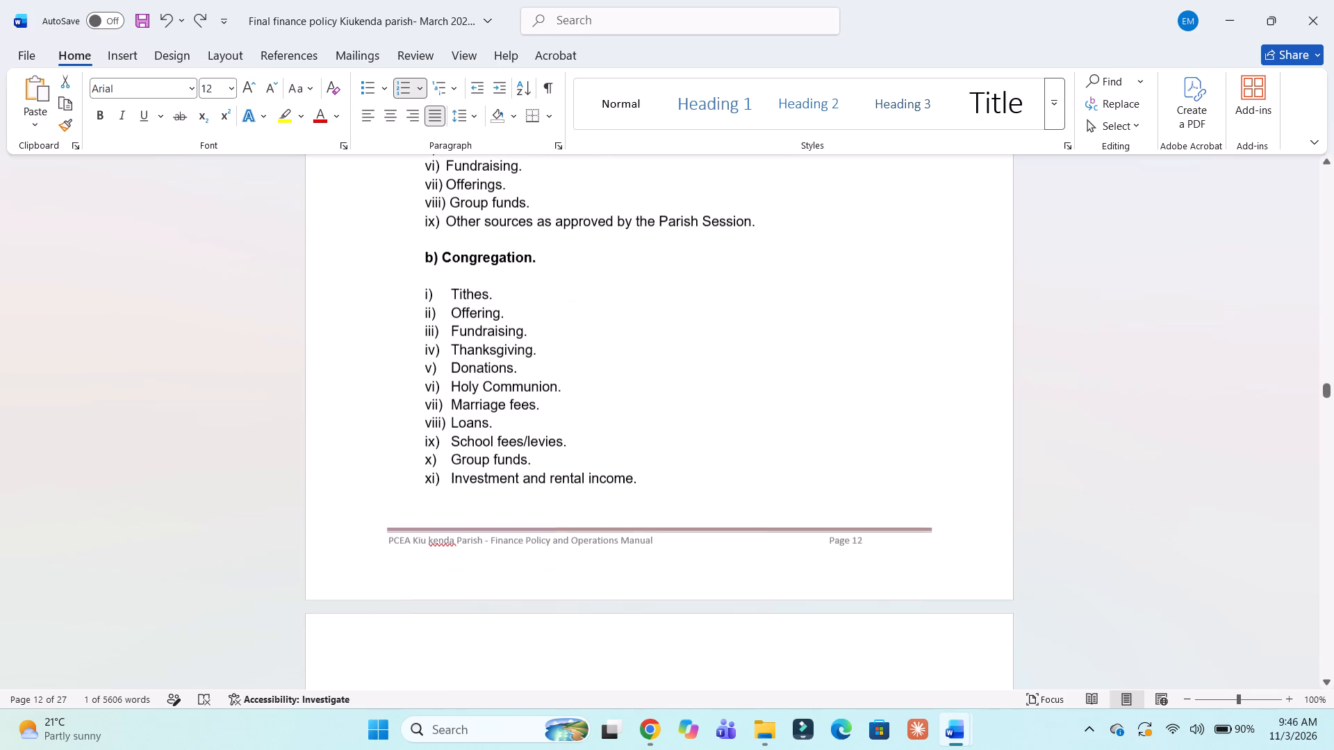
{"action": "scroll", "coordinate": [491, 326], "scroll_direction": "down", "scroll_amount": 9}
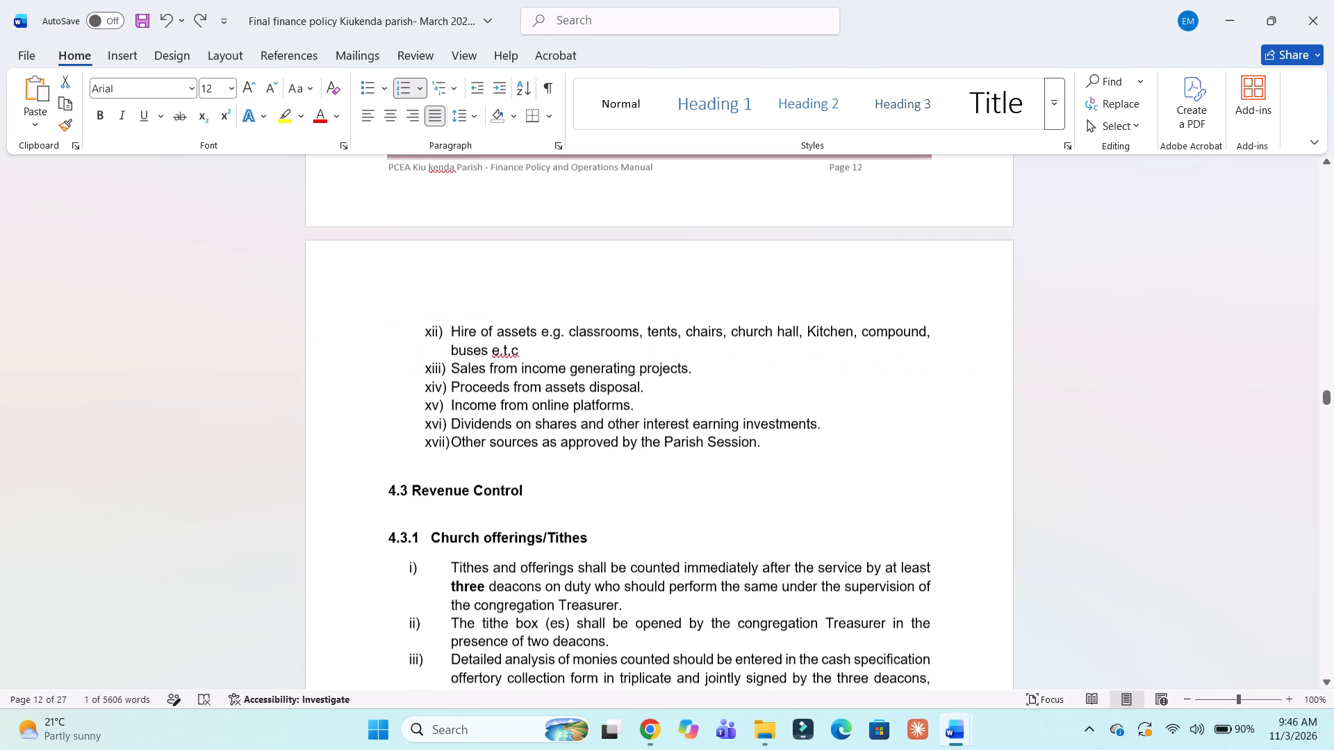
{"action": "scroll", "coordinate": [489, 337], "scroll_direction": "down", "scroll_amount": 3}
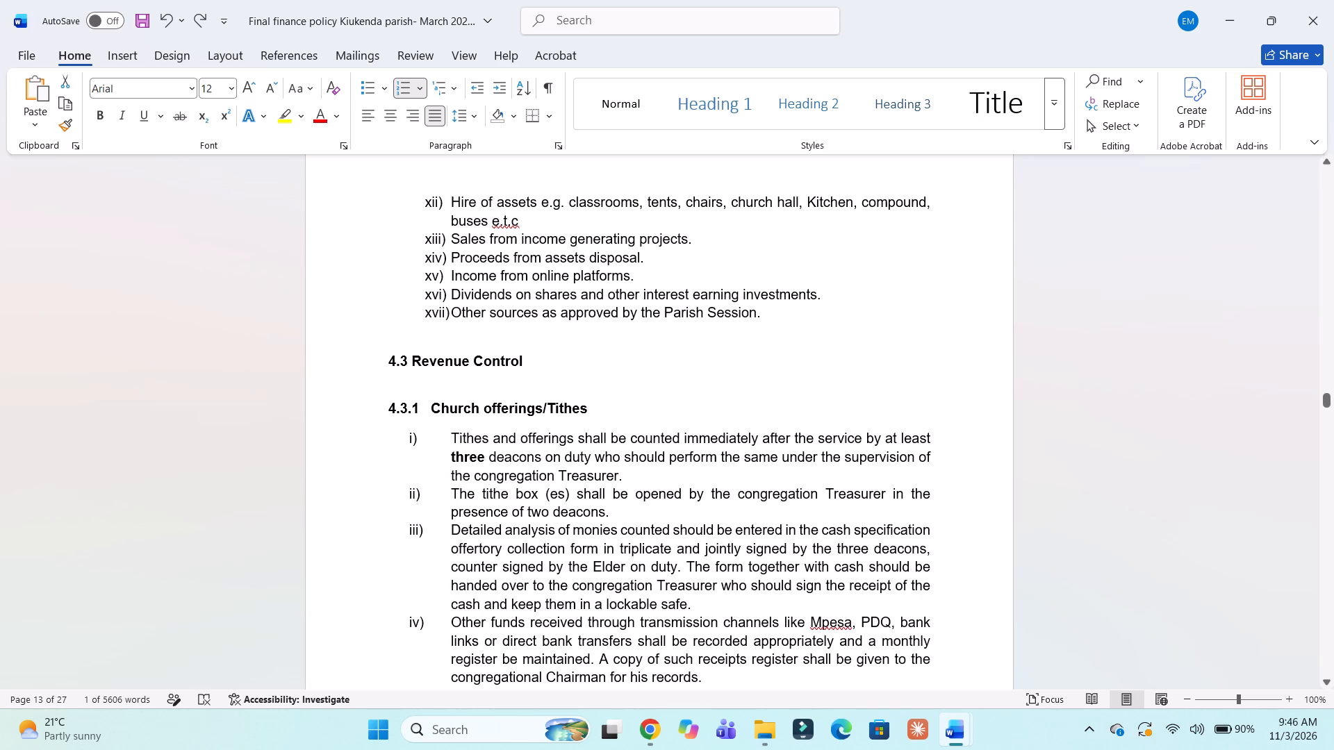
{"action": "scroll", "coordinate": [527, 479], "scroll_direction": "down", "scroll_amount": 5}
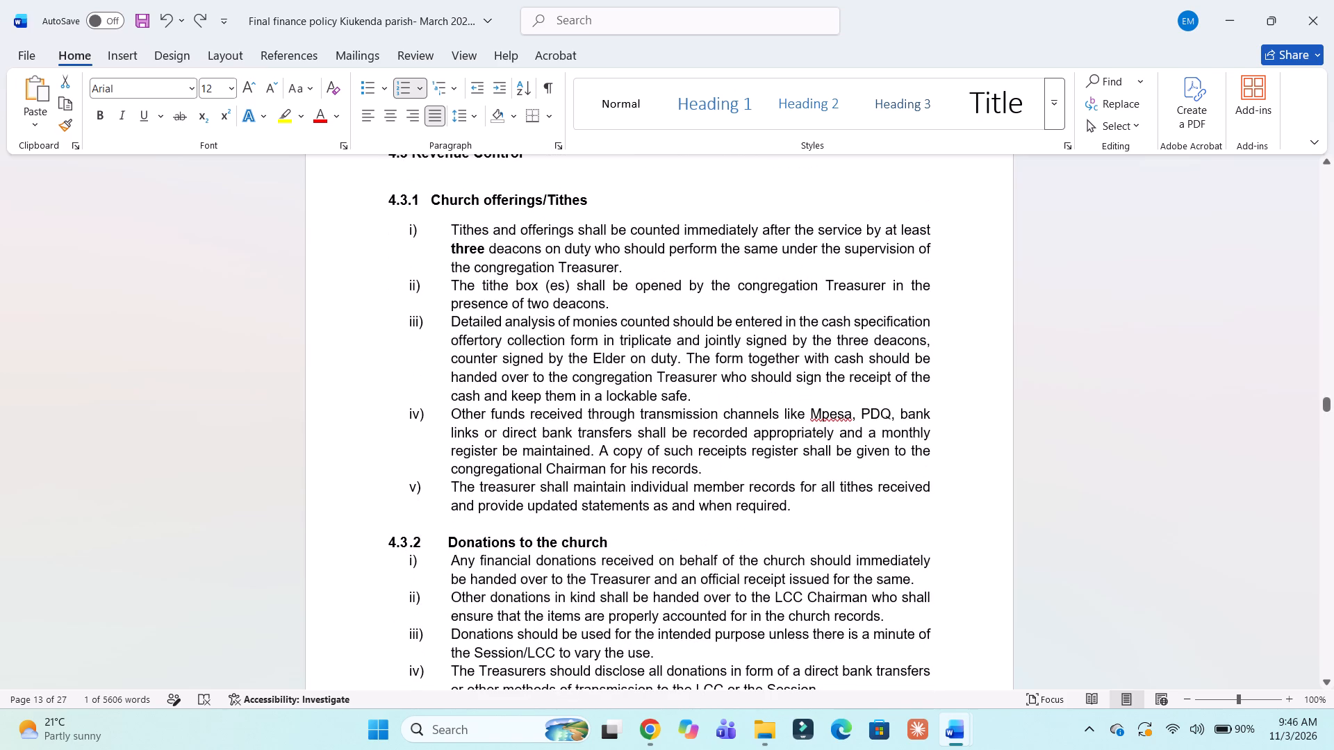
{"action": "scroll", "coordinate": [525, 480], "scroll_direction": "down", "scroll_amount": 12}
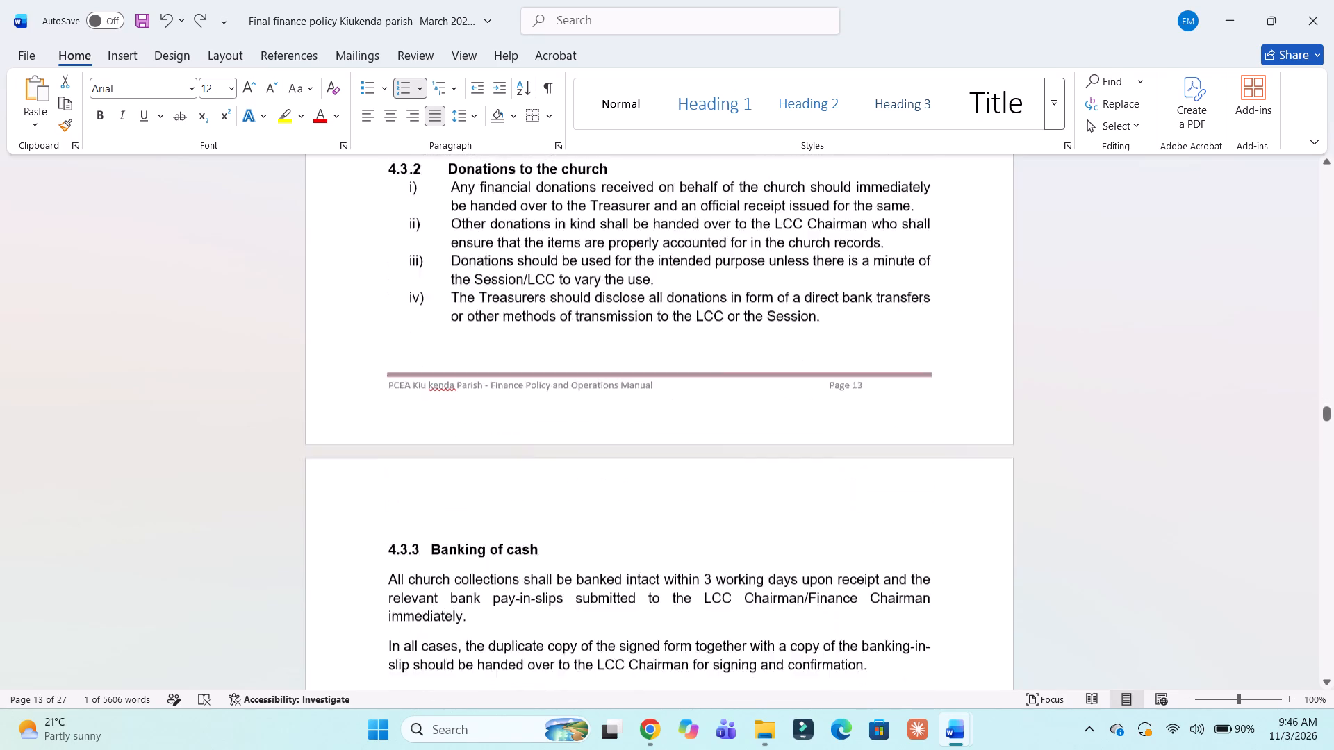
{"action": "scroll", "coordinate": [522, 481], "scroll_direction": "down", "scroll_amount": 14}
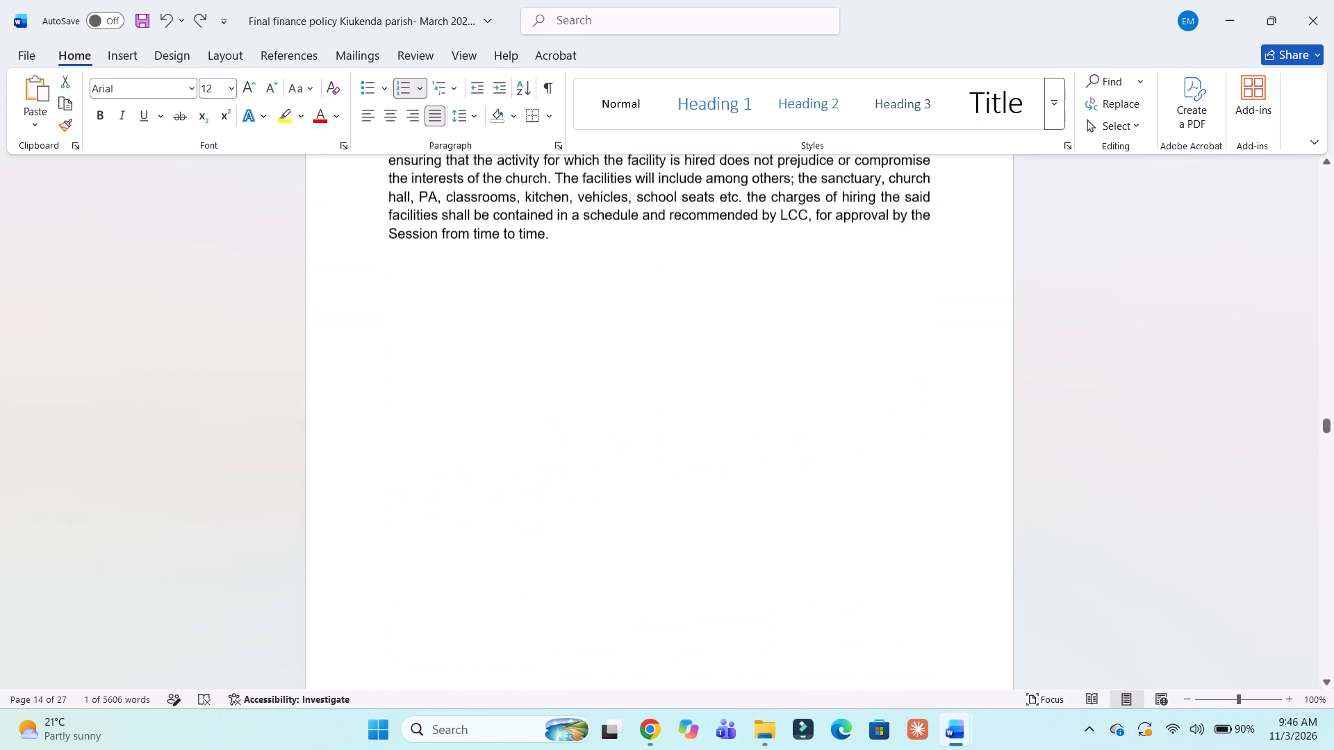
Review Chapter 5 on fund disbursement, covering the Ministry Maintenance Fund, salaries, remittances, allowances, group expenditure rules and petty cash.
{"action": "scroll", "coordinate": [522, 482], "scroll_direction": "down", "scroll_amount": 16}
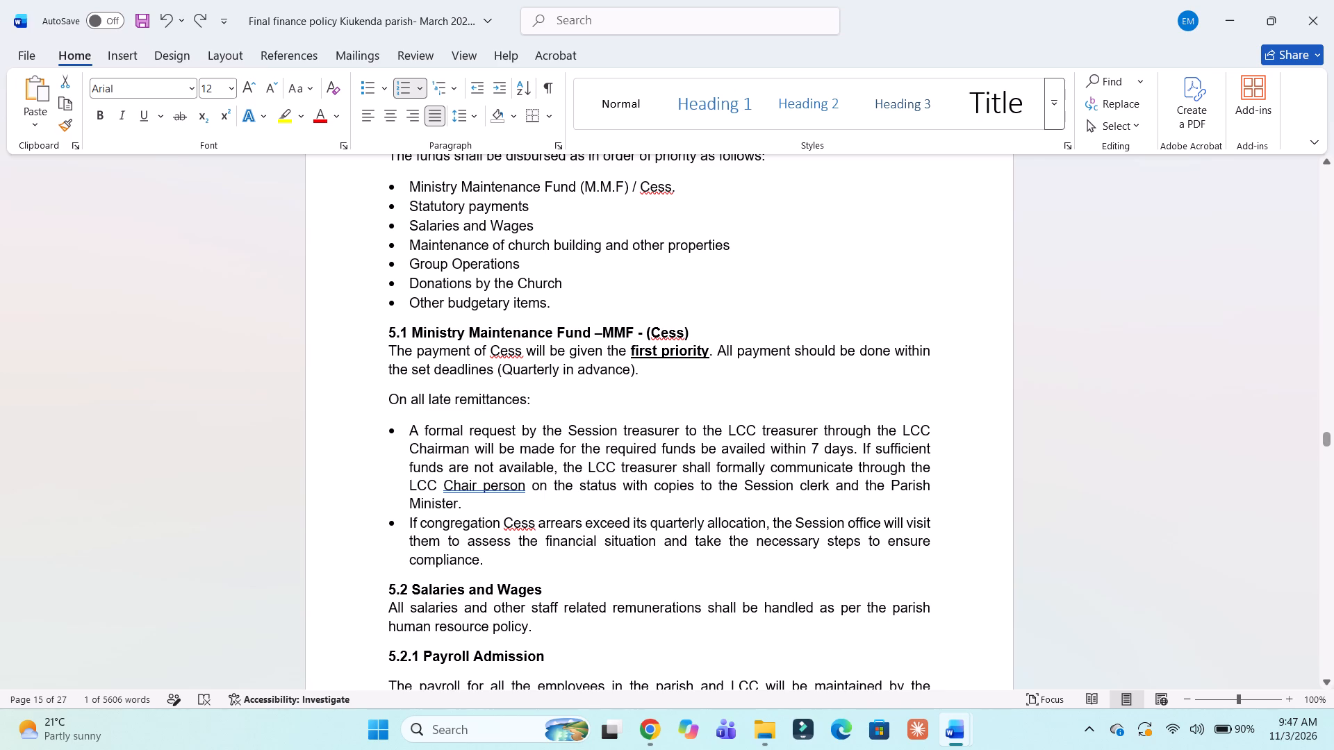
{"action": "scroll", "coordinate": [443, 424], "scroll_direction": "down", "scroll_amount": 2}
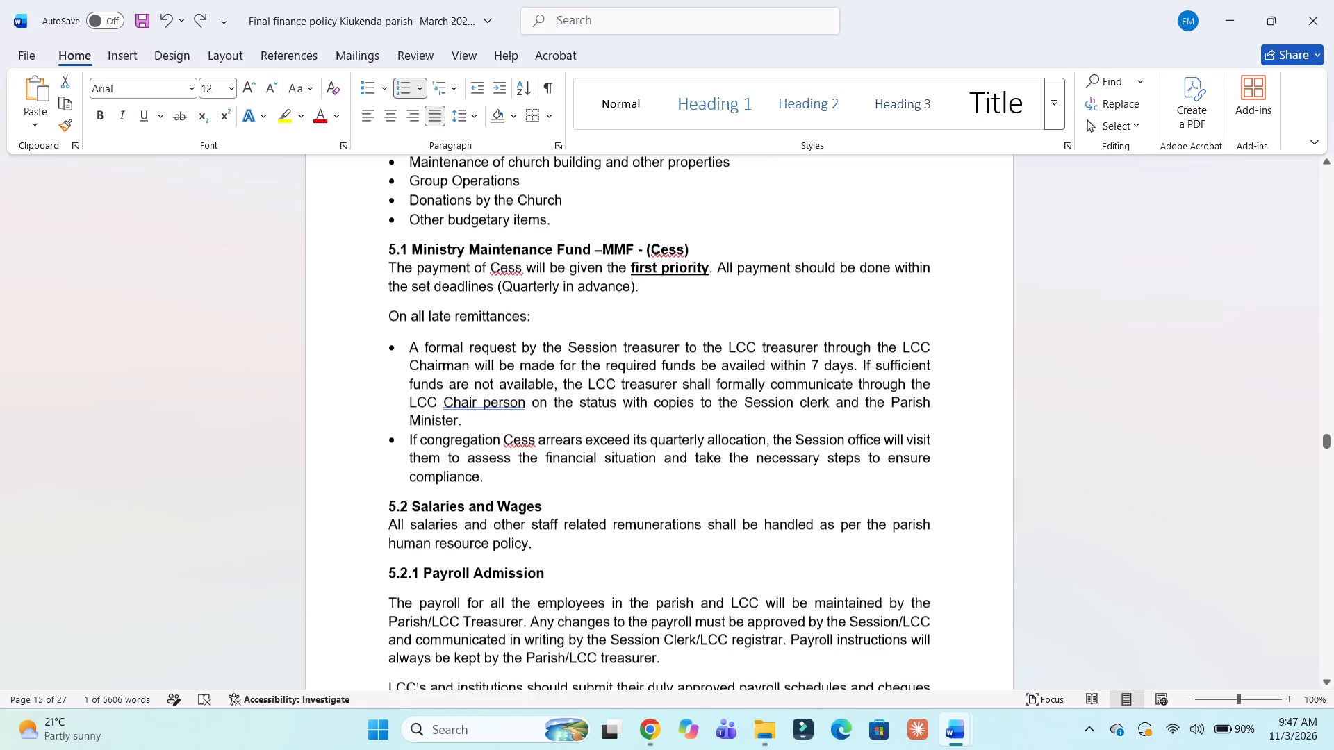
{"action": "scroll", "coordinate": [443, 426], "scroll_direction": "down", "scroll_amount": 12}
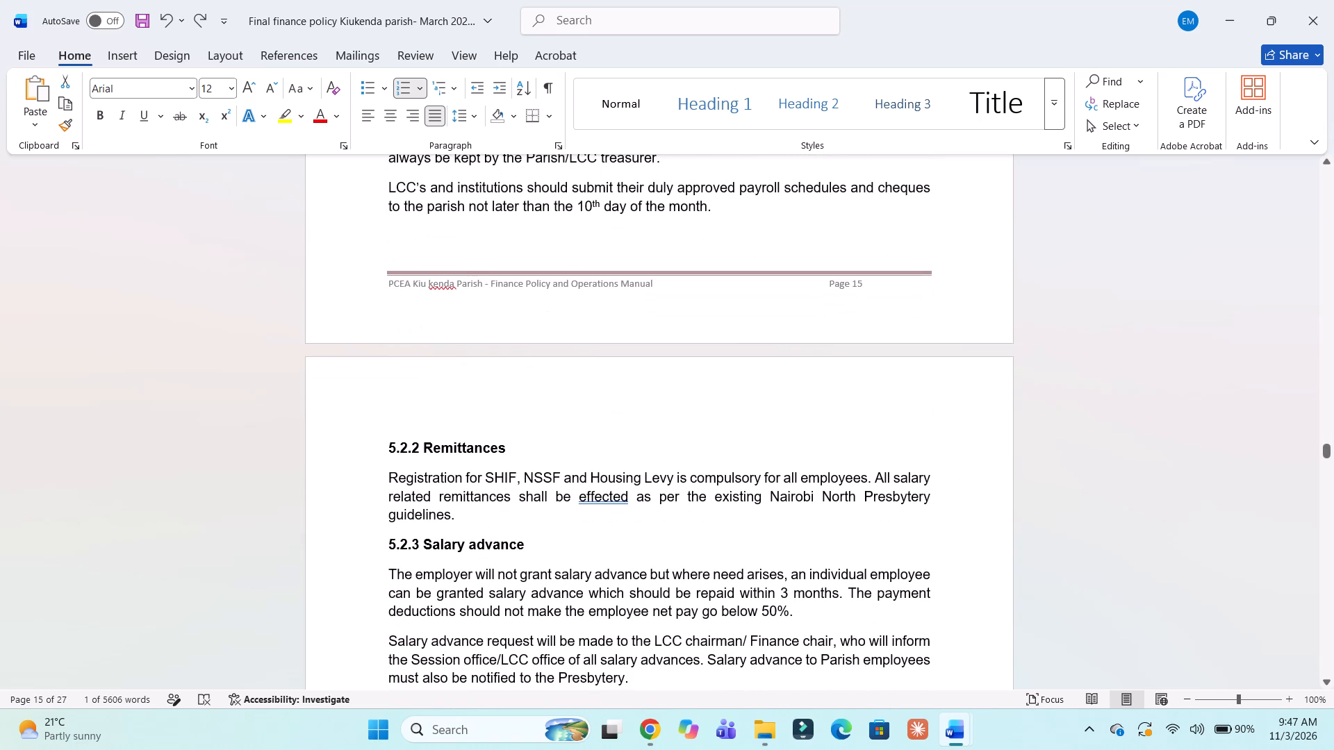
{"action": "scroll", "coordinate": [443, 428], "scroll_direction": "down", "scroll_amount": 3}
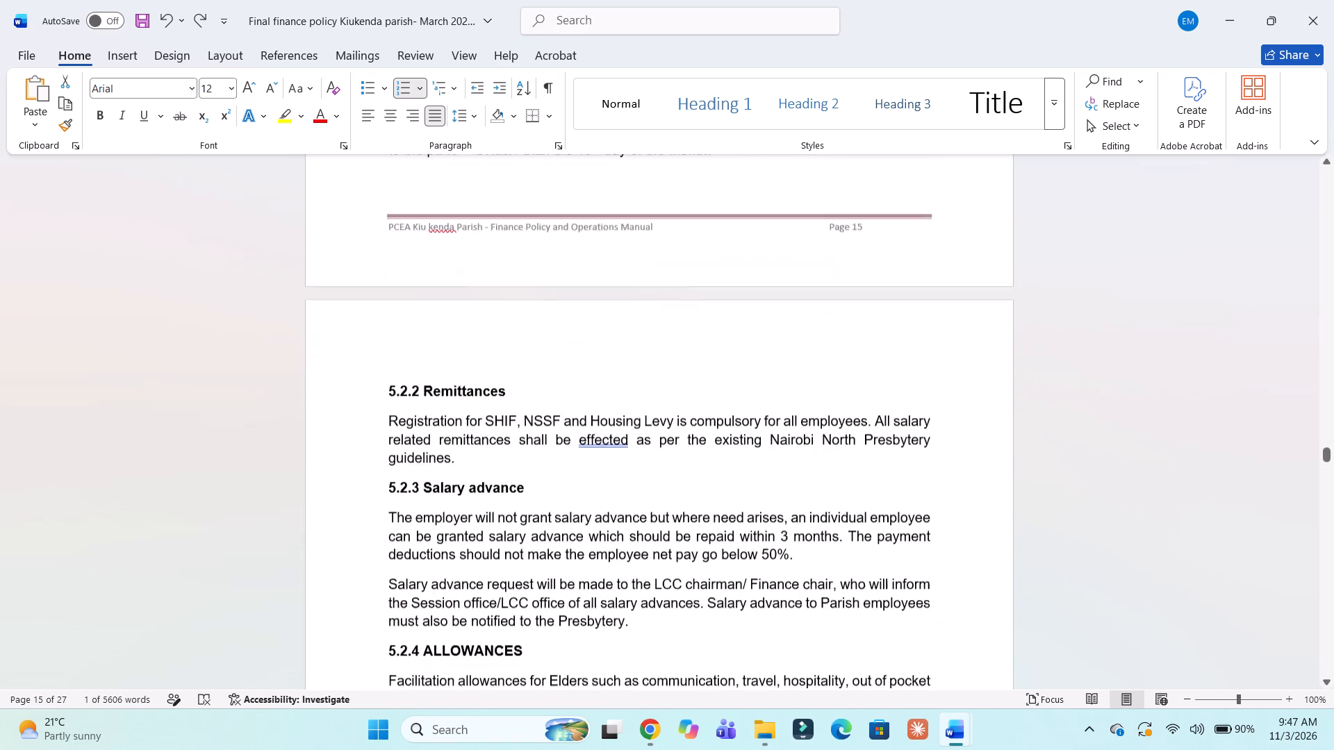
{"action": "scroll", "coordinate": [443, 428], "scroll_direction": "down", "scroll_amount": 18}
{"action": "scroll", "coordinate": [443, 428], "scroll_direction": "down", "scroll_amount": 12}
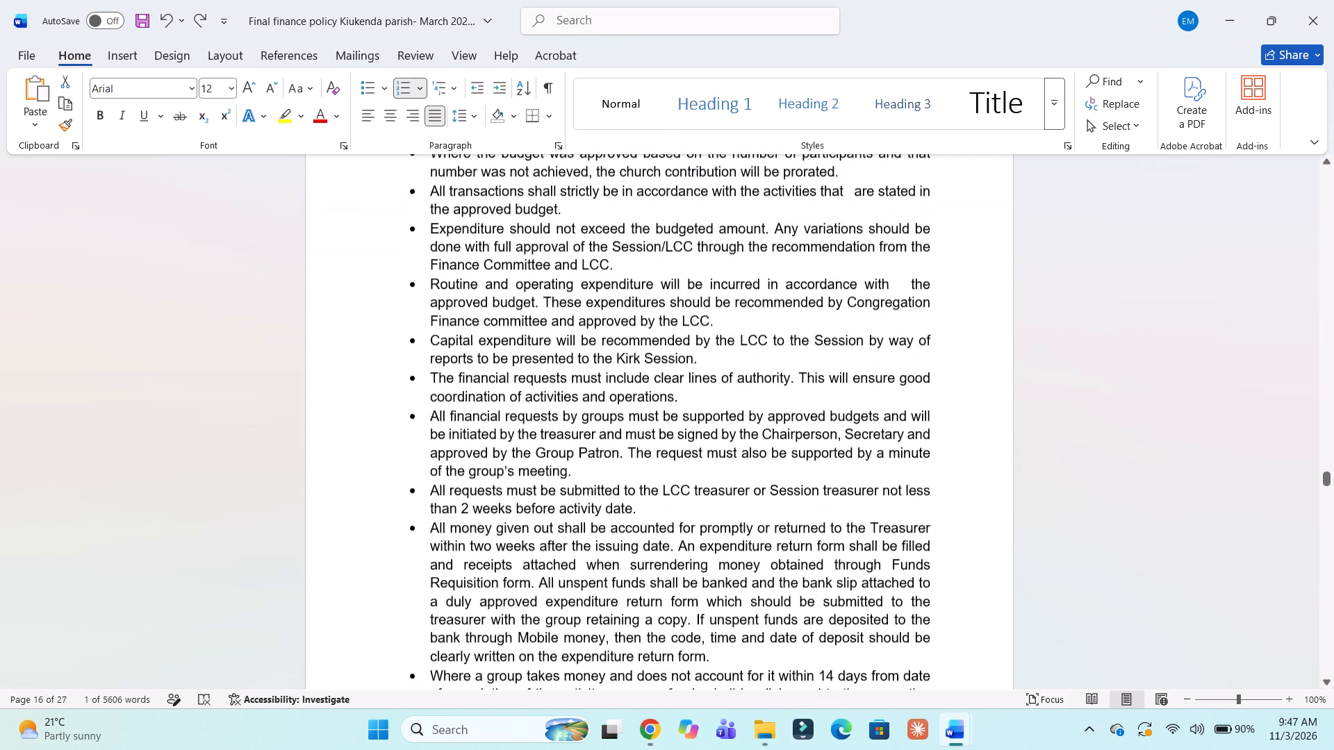
{"action": "scroll", "coordinate": [445, 435], "scroll_direction": "down", "scroll_amount": 20}
{"action": "scroll", "coordinate": [445, 435], "scroll_direction": "down", "scroll_amount": 3}
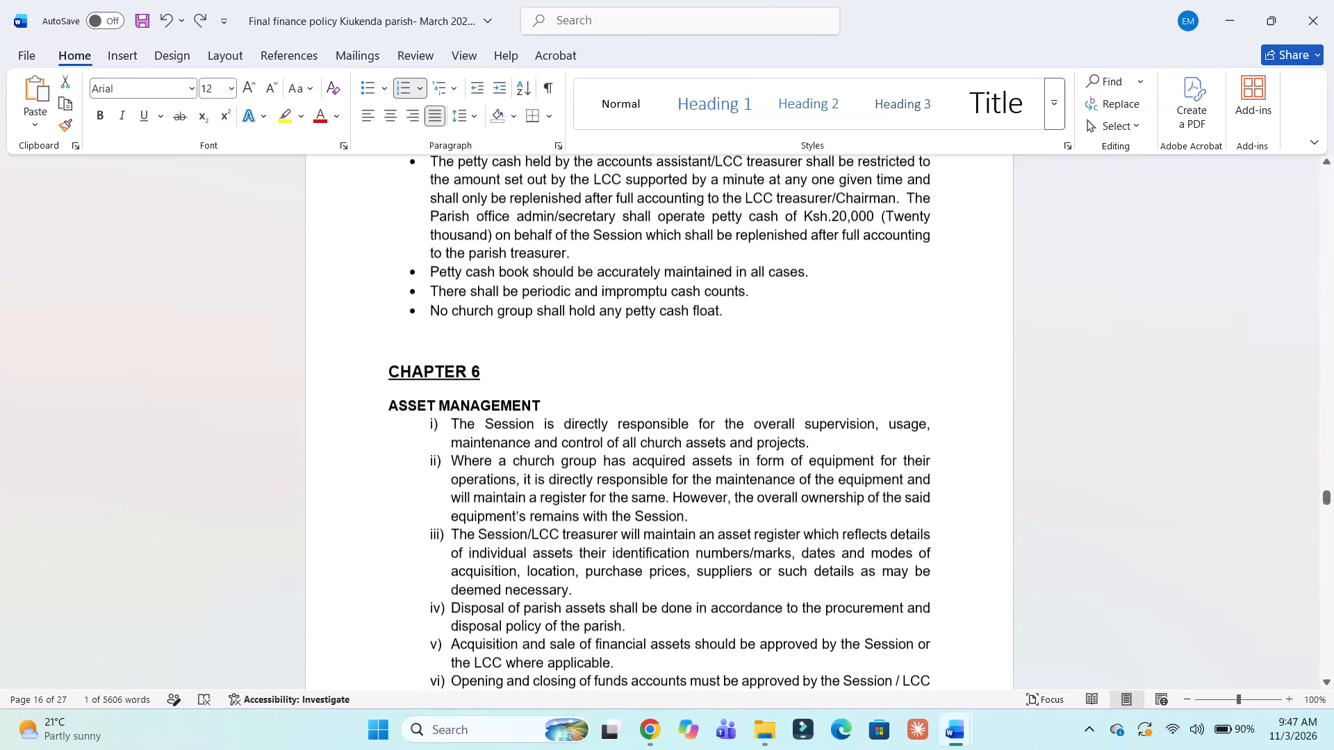
Review Chapter 6 Asset Management, including sections 6.1 Bank / Mobile Money Accounts, 6.2 Depreciation and 6.3 Insurance.
{"action": "scroll", "coordinate": [429, 437], "scroll_direction": "down", "scroll_amount": 3}
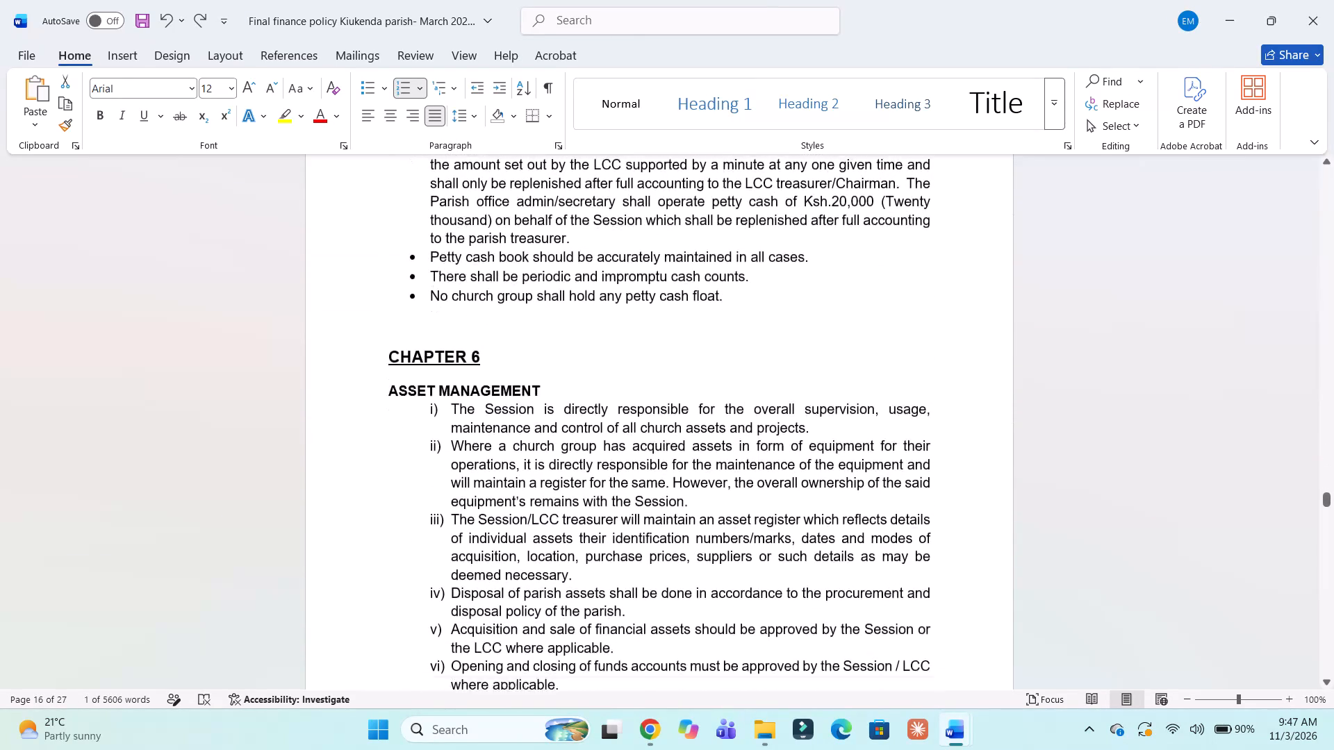
{"action": "scroll", "coordinate": [429, 437], "scroll_direction": "down", "scroll_amount": 5}
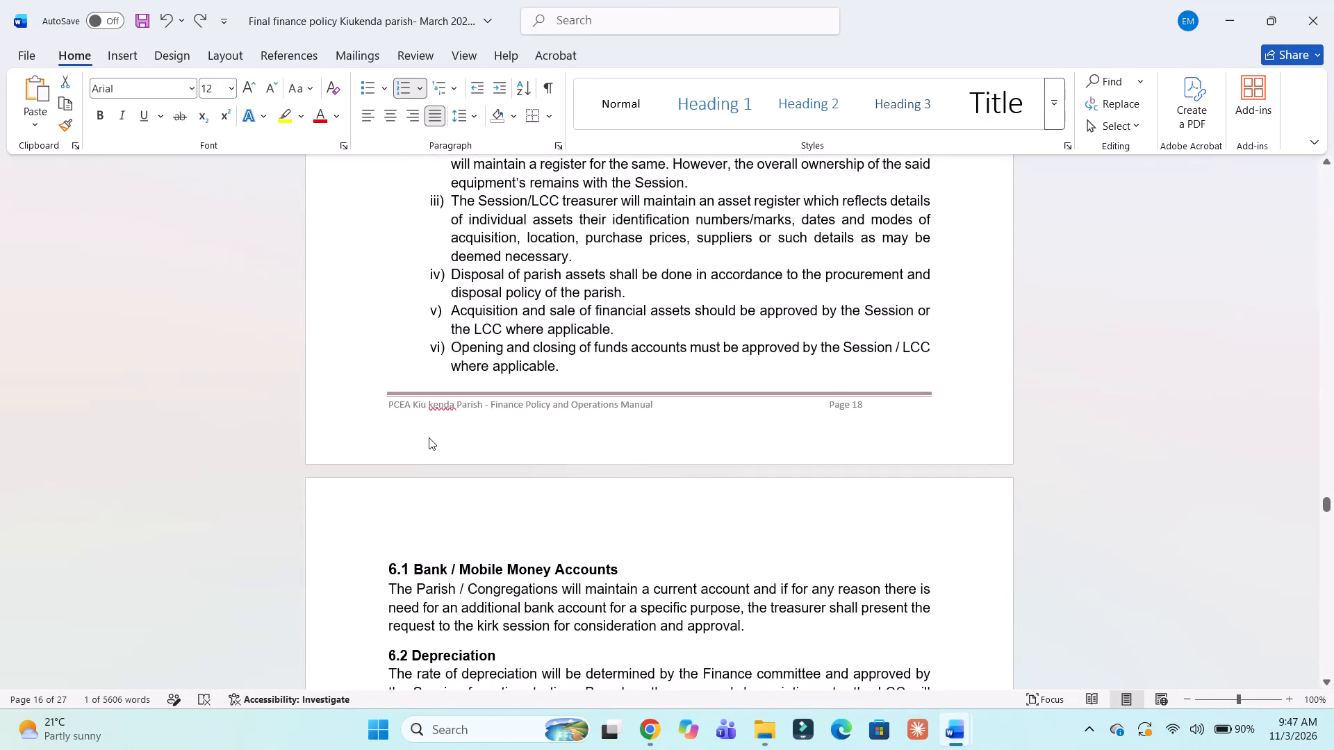
{"action": "scroll", "coordinate": [429, 439], "scroll_direction": "down", "scroll_amount": 5}
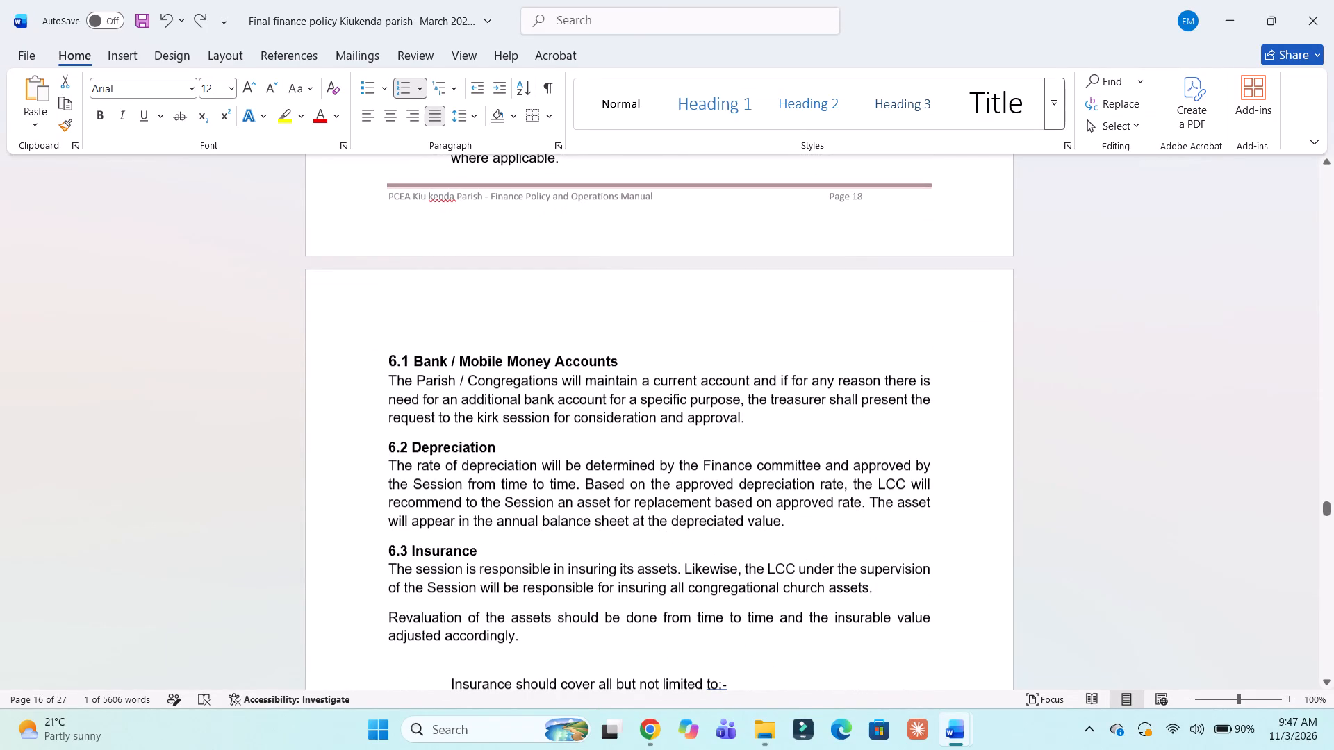
{"action": "scroll", "coordinate": [438, 425], "scroll_direction": "down", "scroll_amount": 3}
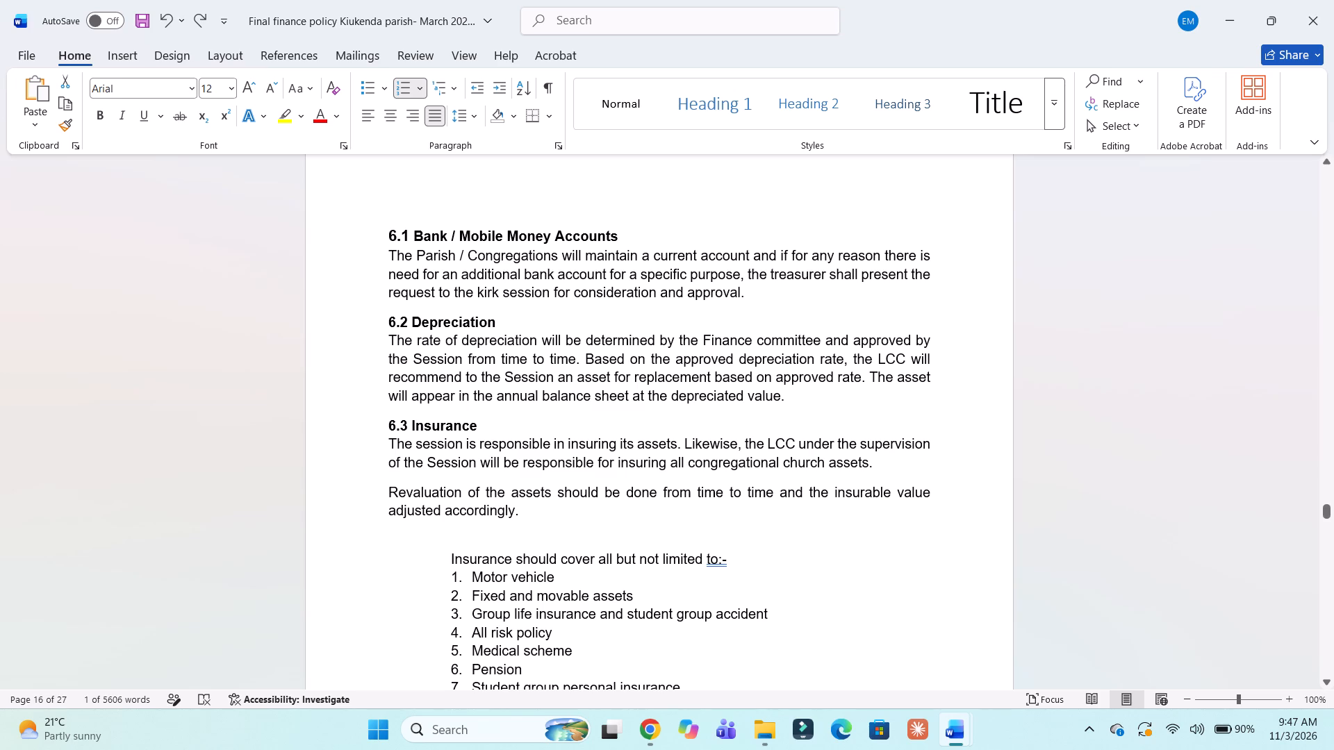
{"action": "scroll", "coordinate": [479, 449], "scroll_direction": "down", "scroll_amount": 11}
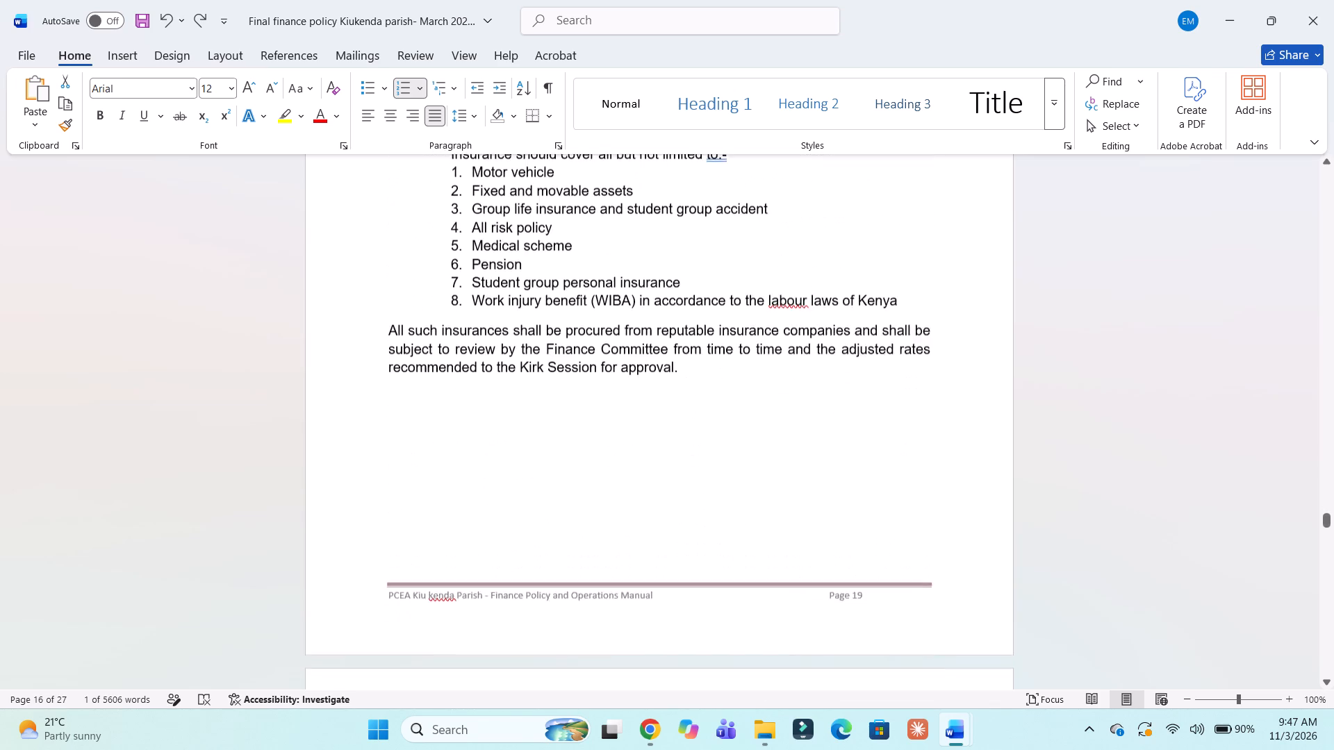
Review Chapters 7 to 10 on financial records, contracts, auditing and document review, down to the signature block.
{"action": "scroll", "coordinate": [480, 449], "scroll_direction": "down", "scroll_amount": 5}
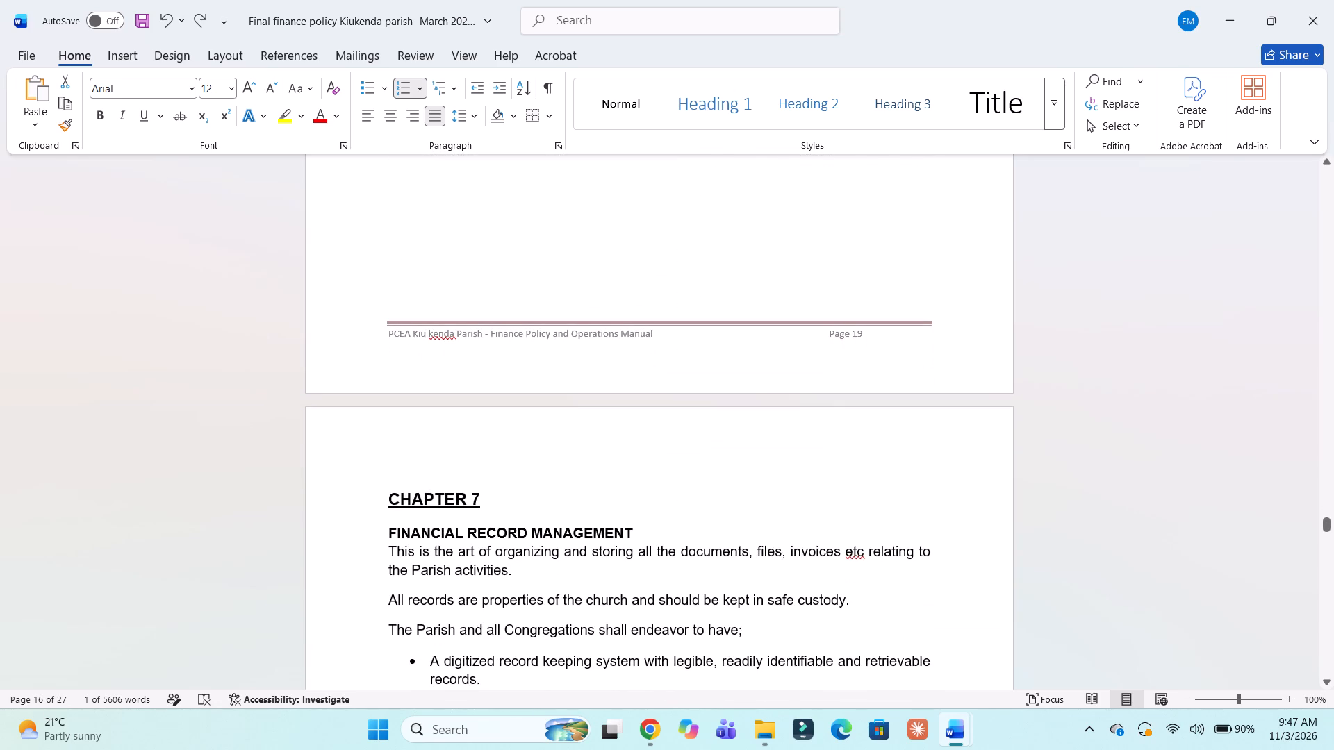
{"action": "scroll", "coordinate": [490, 507], "scroll_direction": "down", "scroll_amount": 6}
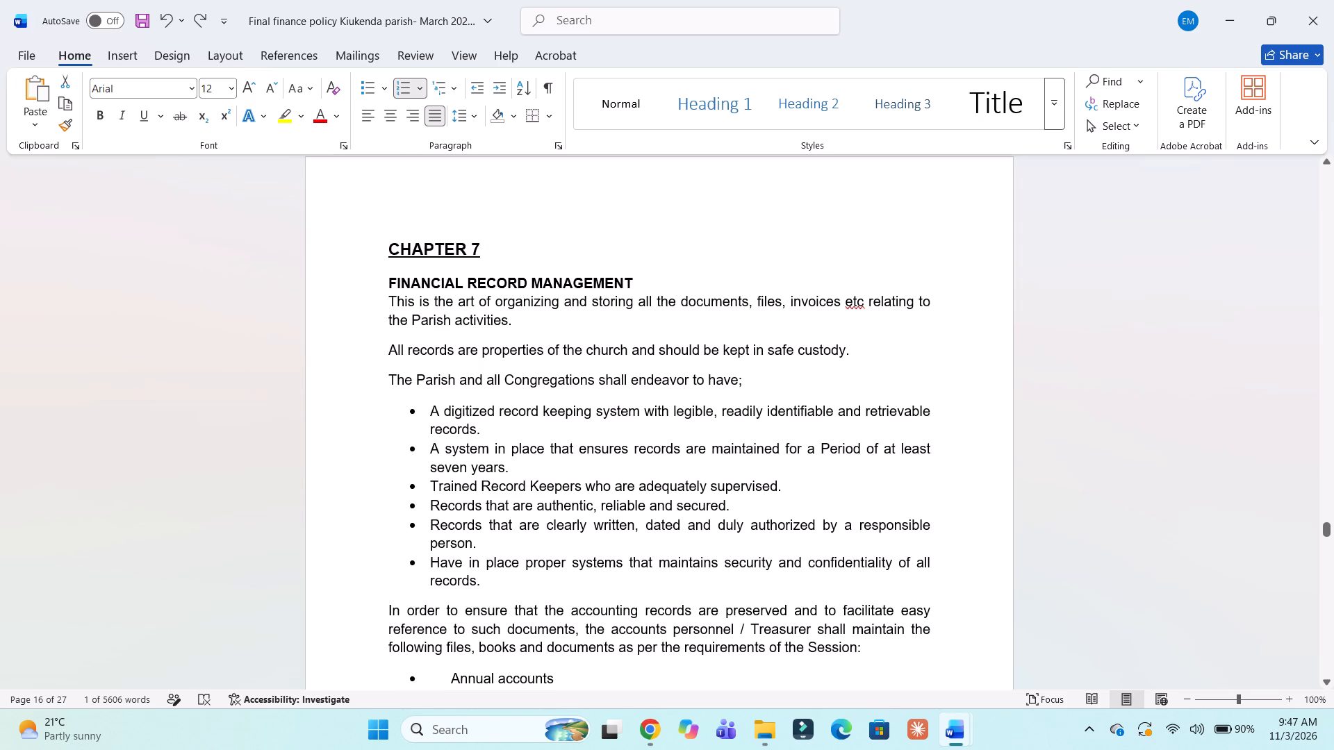
{"action": "scroll", "coordinate": [482, 480], "scroll_direction": "down", "scroll_amount": 11}
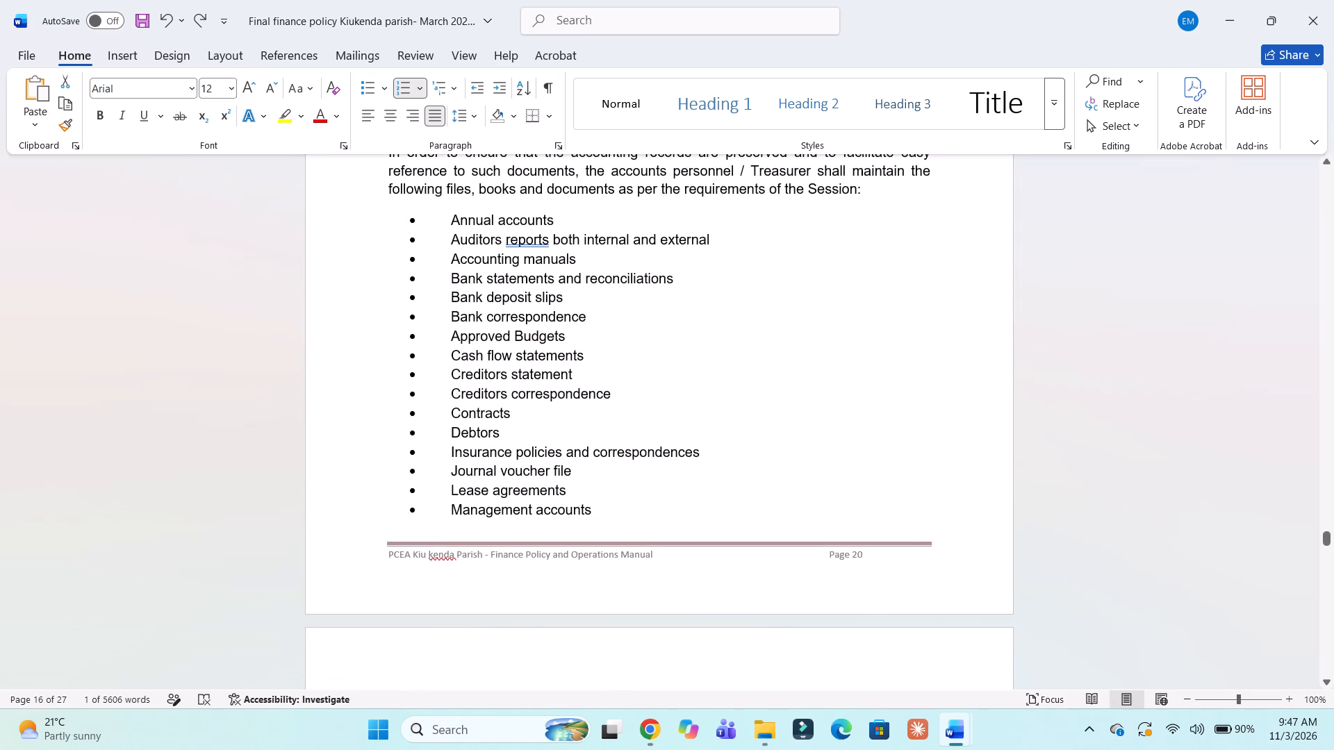
{"action": "scroll", "coordinate": [482, 480], "scroll_direction": "down", "scroll_amount": 20}
{"action": "scroll", "coordinate": [482, 480], "scroll_direction": "down", "scroll_amount": 8}
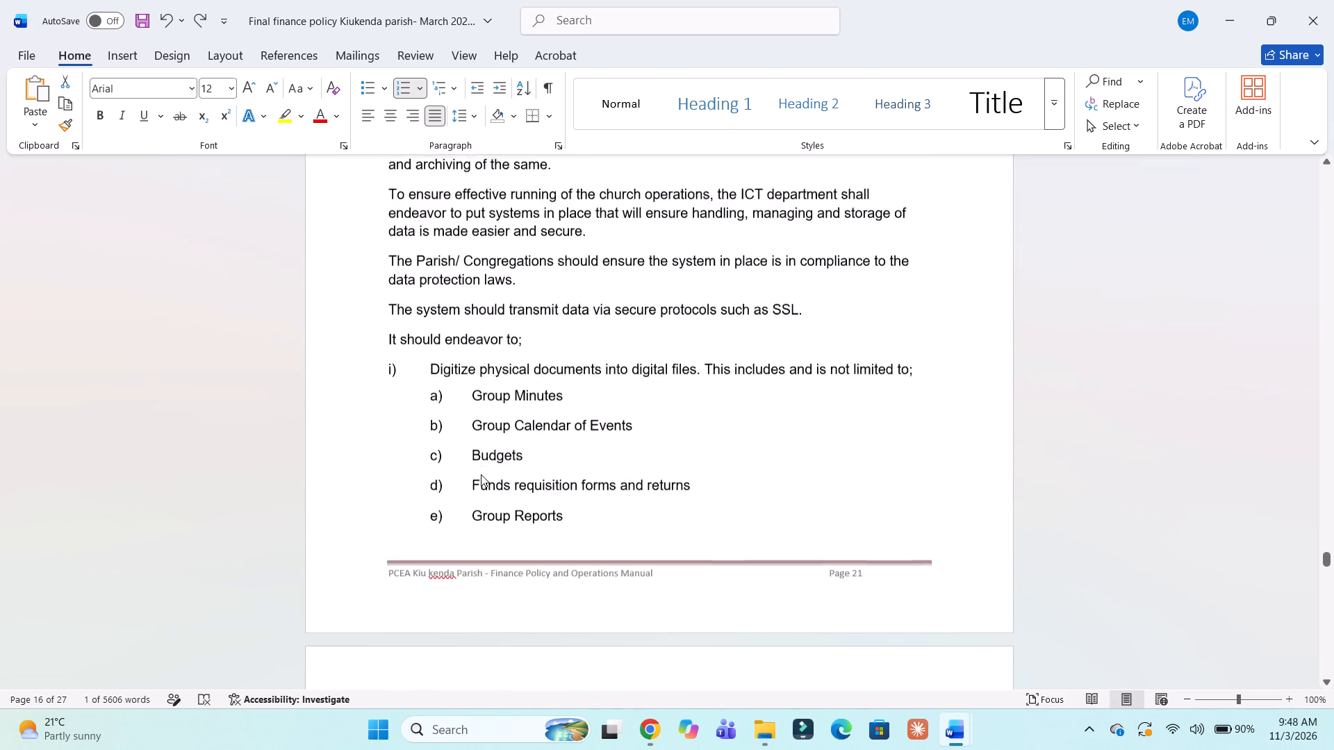
{"action": "scroll", "coordinate": [481, 474], "scroll_direction": "down", "scroll_amount": 20}
{"action": "scroll", "coordinate": [481, 474], "scroll_direction": "down", "scroll_amount": 11}
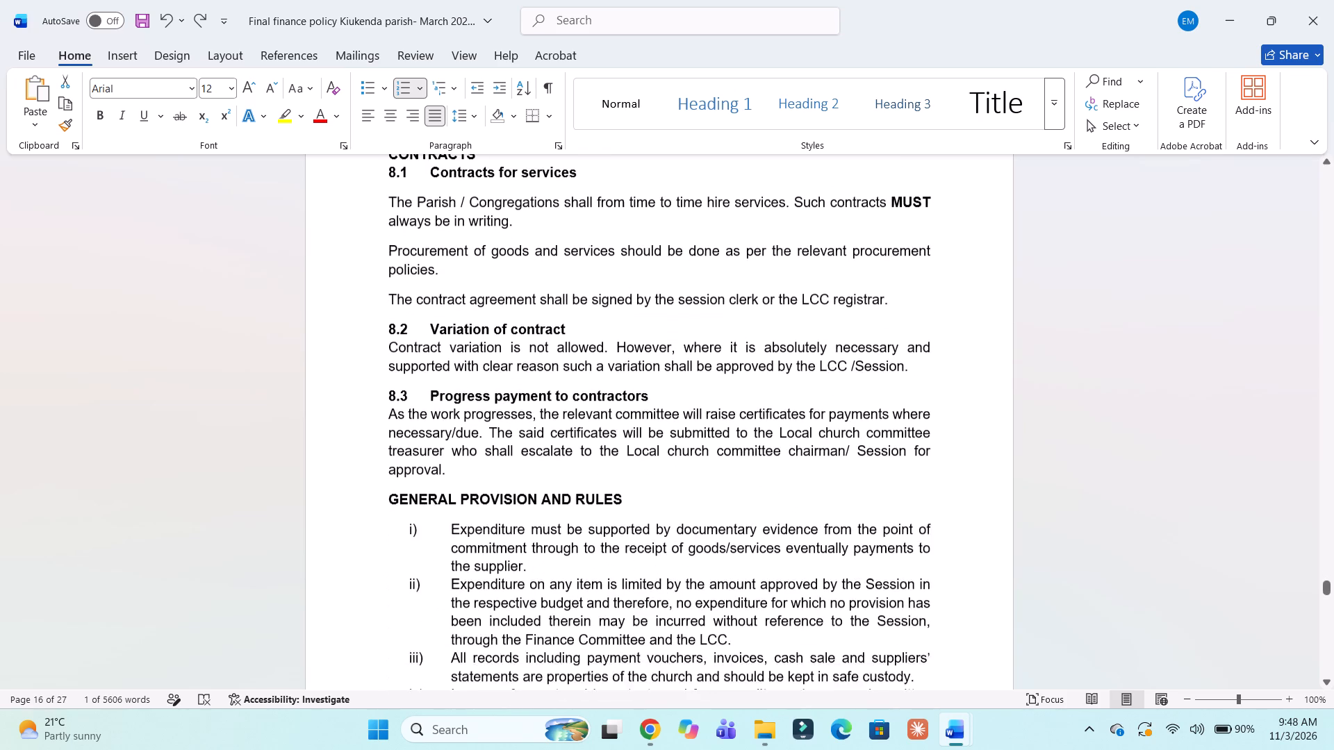
{"action": "scroll", "coordinate": [481, 474], "scroll_direction": "down", "scroll_amount": 20}
{"action": "scroll", "coordinate": [481, 474], "scroll_direction": "down", "scroll_amount": 20}
{"action": "scroll", "coordinate": [481, 474], "scroll_direction": "down", "scroll_amount": 11}
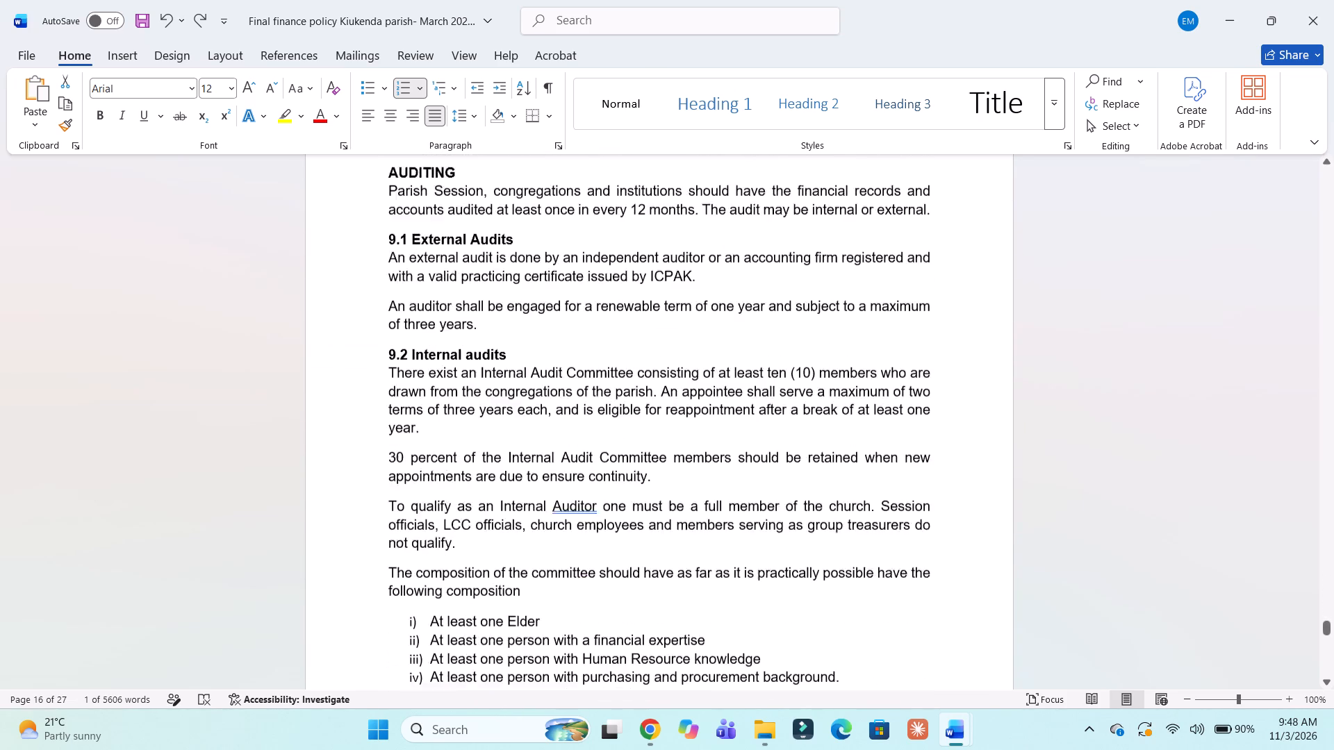
{"action": "scroll", "coordinate": [479, 472], "scroll_direction": "down", "scroll_amount": 20}
{"action": "scroll", "coordinate": [479, 472], "scroll_direction": "down", "scroll_amount": 19}
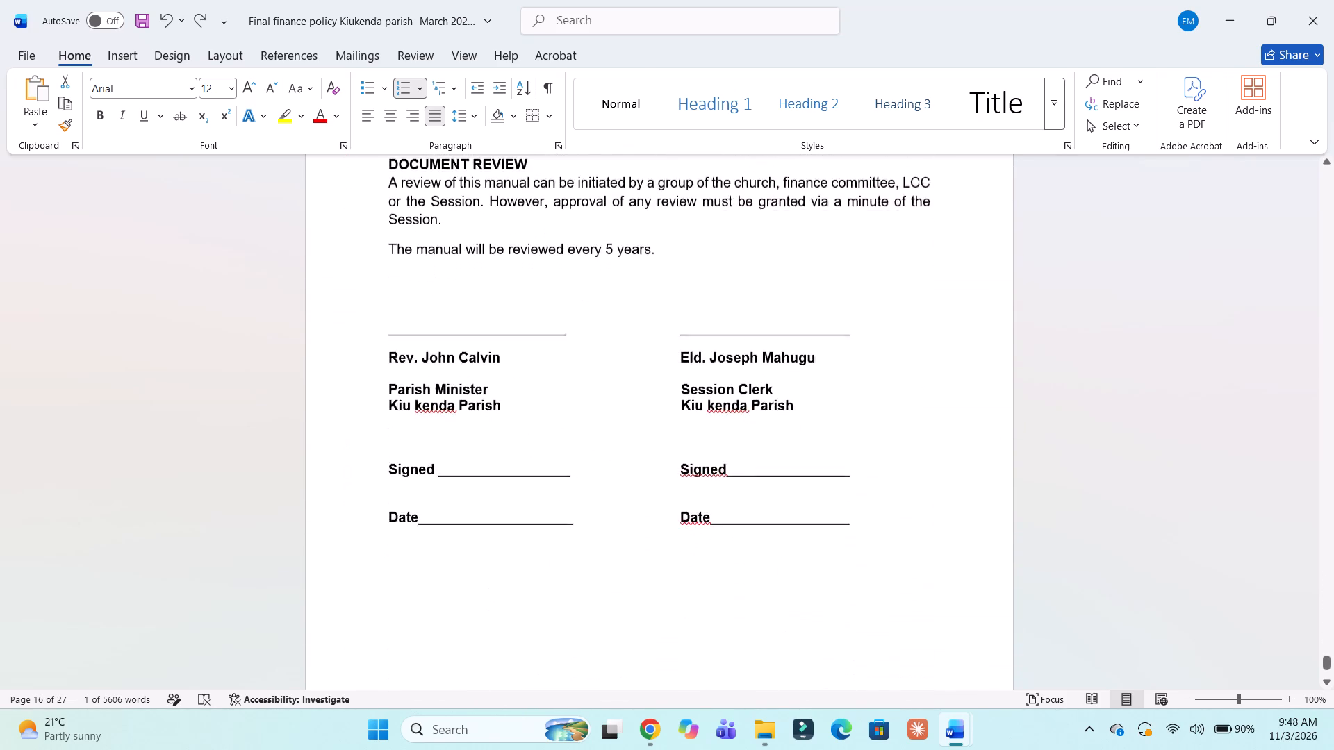
{"action": "scroll", "coordinate": [481, 472], "scroll_direction": "up", "scroll_amount": 3}
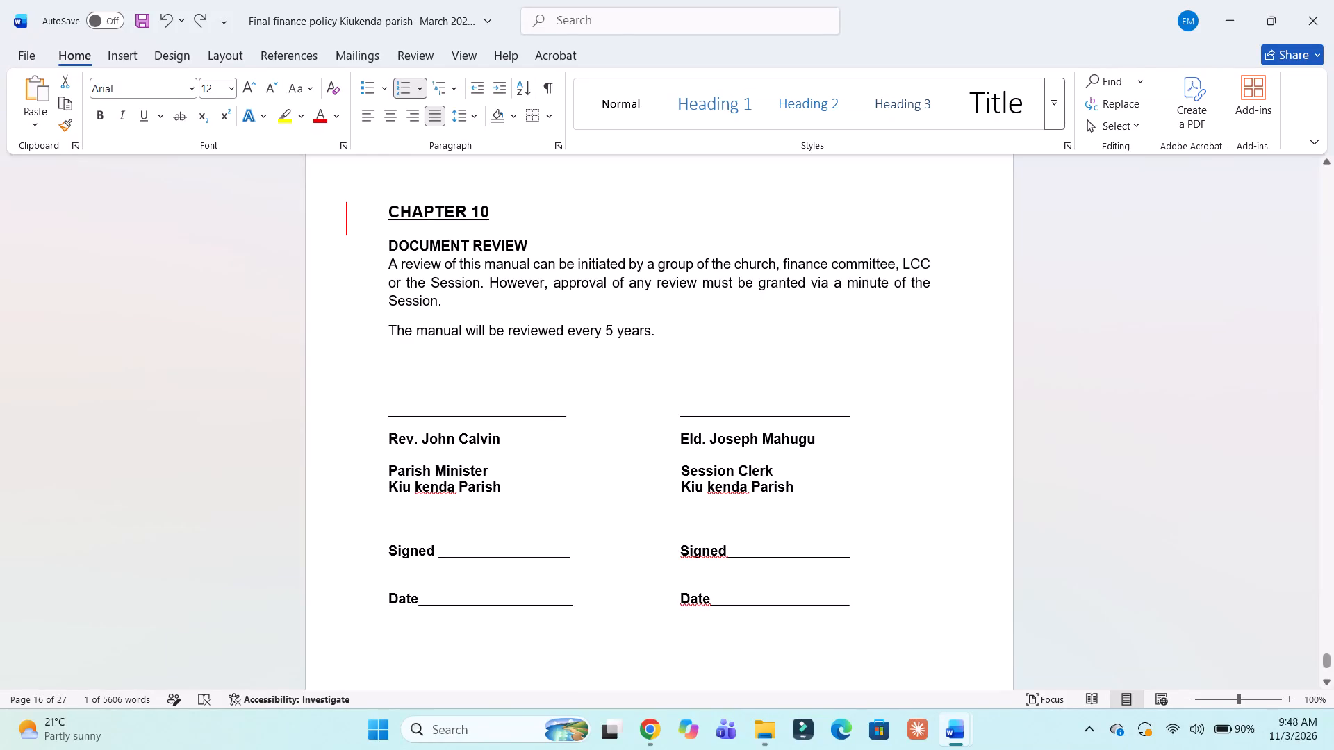
Begin saving a copy of the manual to the D: drive, replacing "parish" with "Church" in the file name.
{"action": "left_click", "coordinate": [28, 57]}
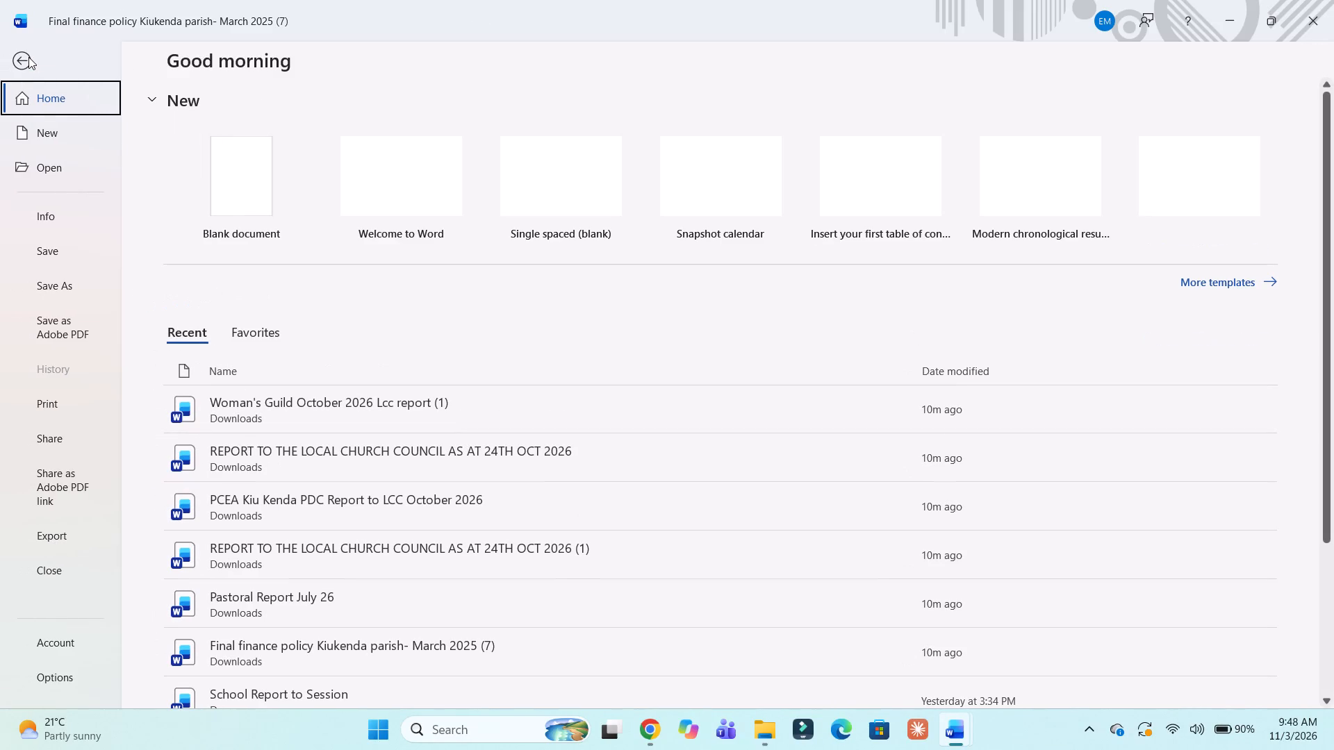
{"action": "left_click", "coordinate": [75, 296]}
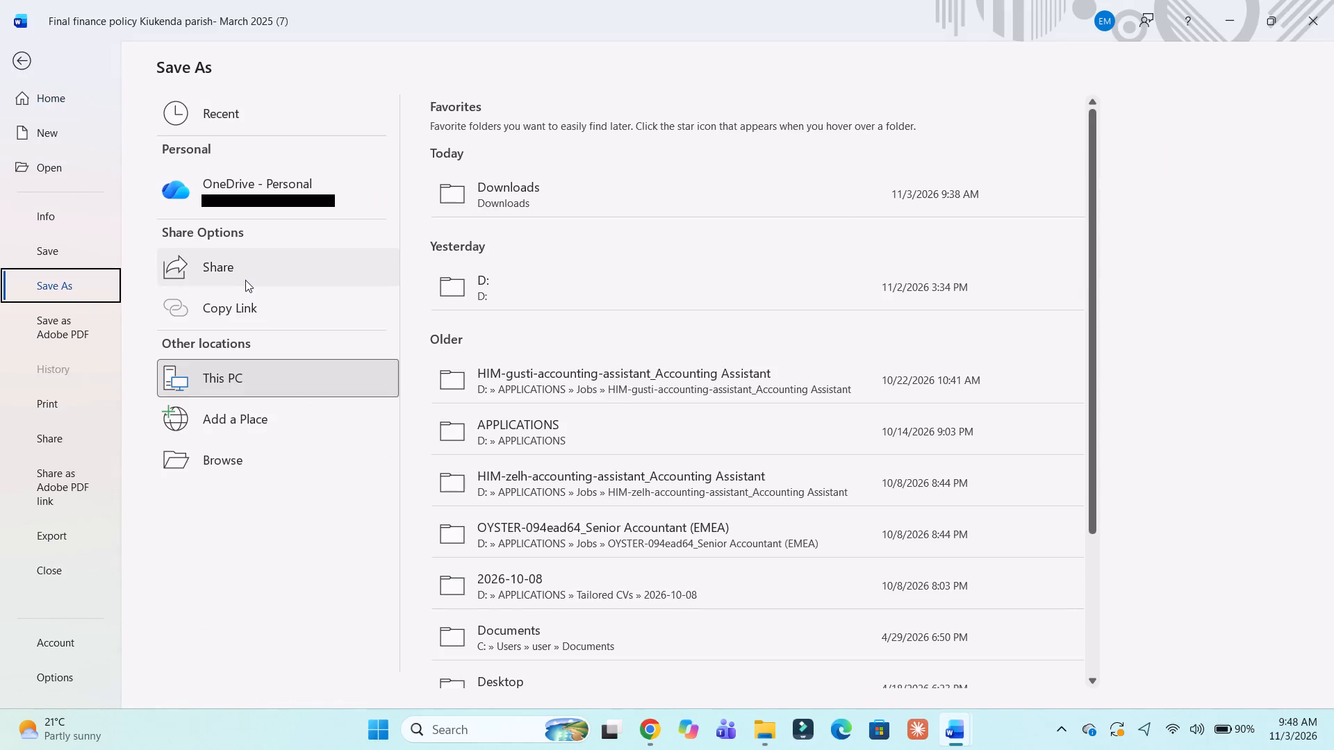
{"action": "left_click", "coordinate": [516, 291]}
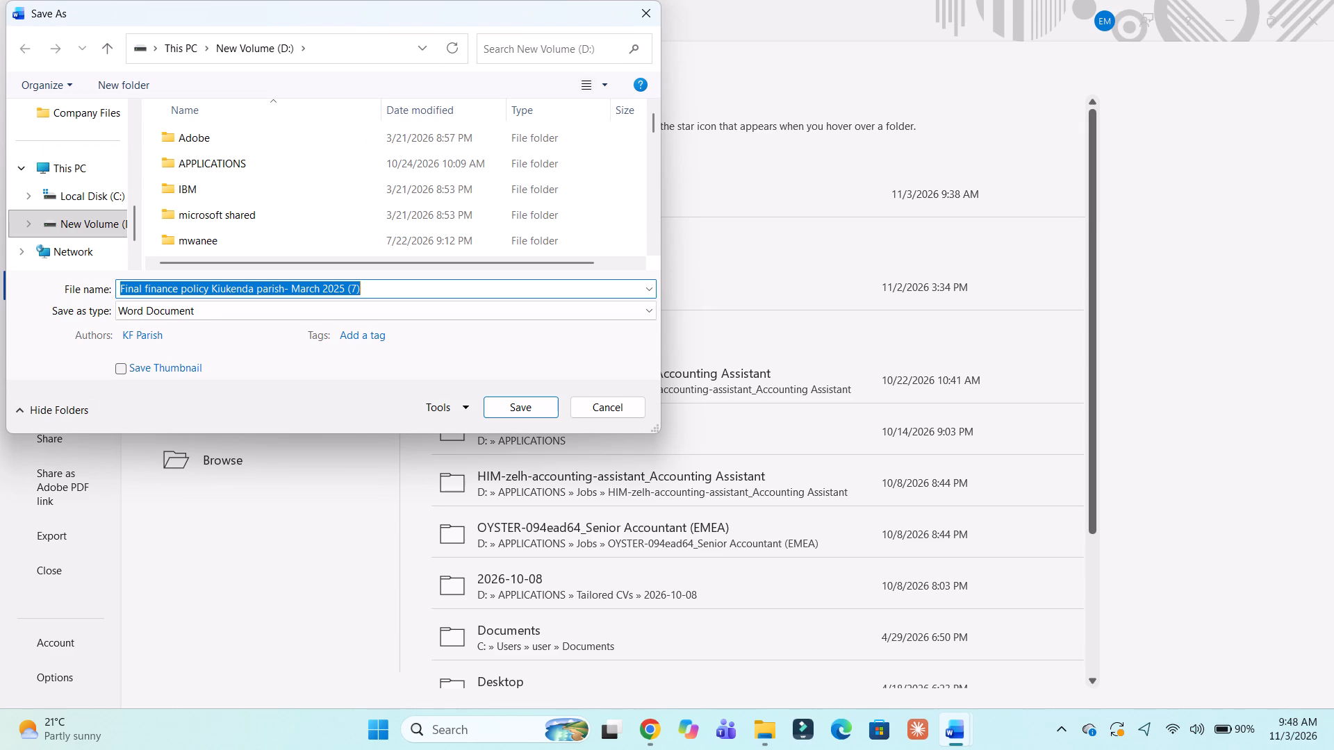
{"action": "left_click", "coordinate": [284, 285]}
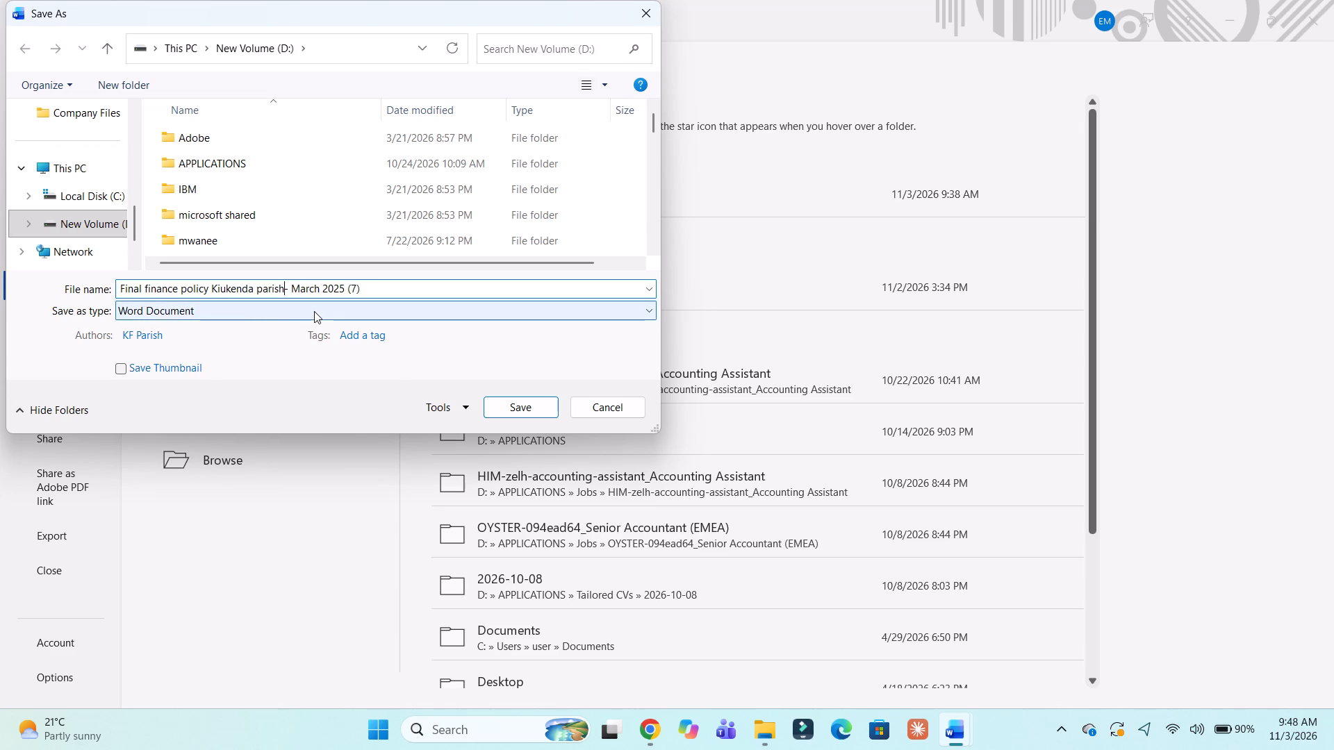
{"action": "key", "text": "BackSpace"}
{"action": "key", "text": "BackSpace"}
{"action": "key", "text": "BackSpace"}
{"action": "key", "text": "BackSpace"}
{"action": "key", "text": "BackSpace"}
{"action": "key", "text": "BackSpace"}
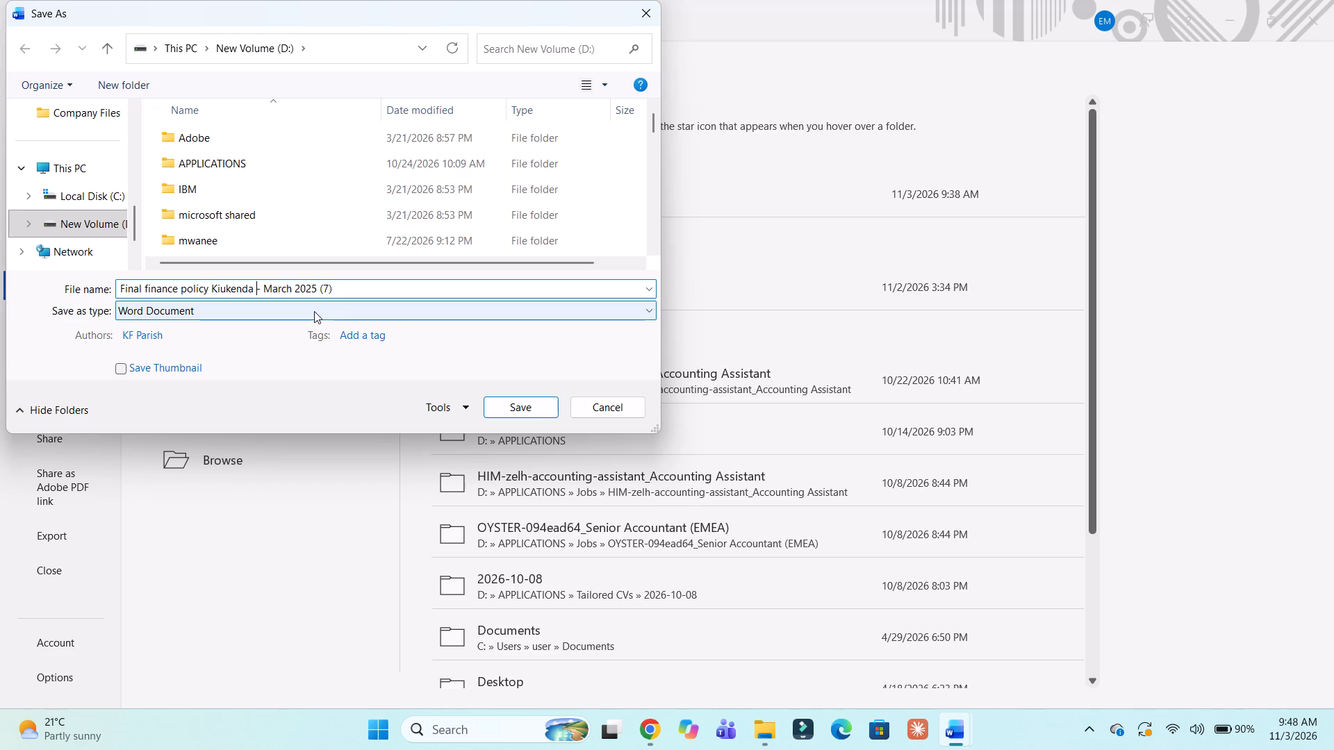
{"action": "key", "text": "shift+c"}
{"action": "type", "text": "hur"}
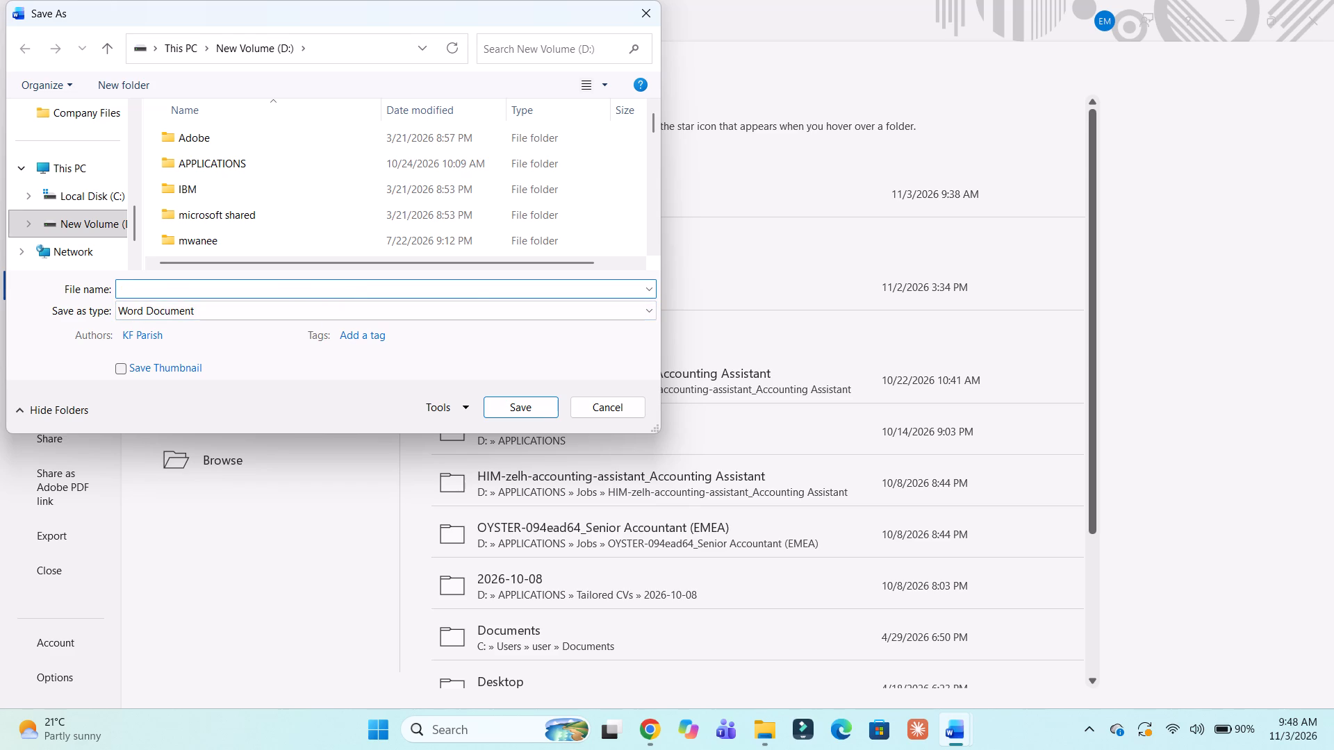
{"action": "type", "text": "ch"}
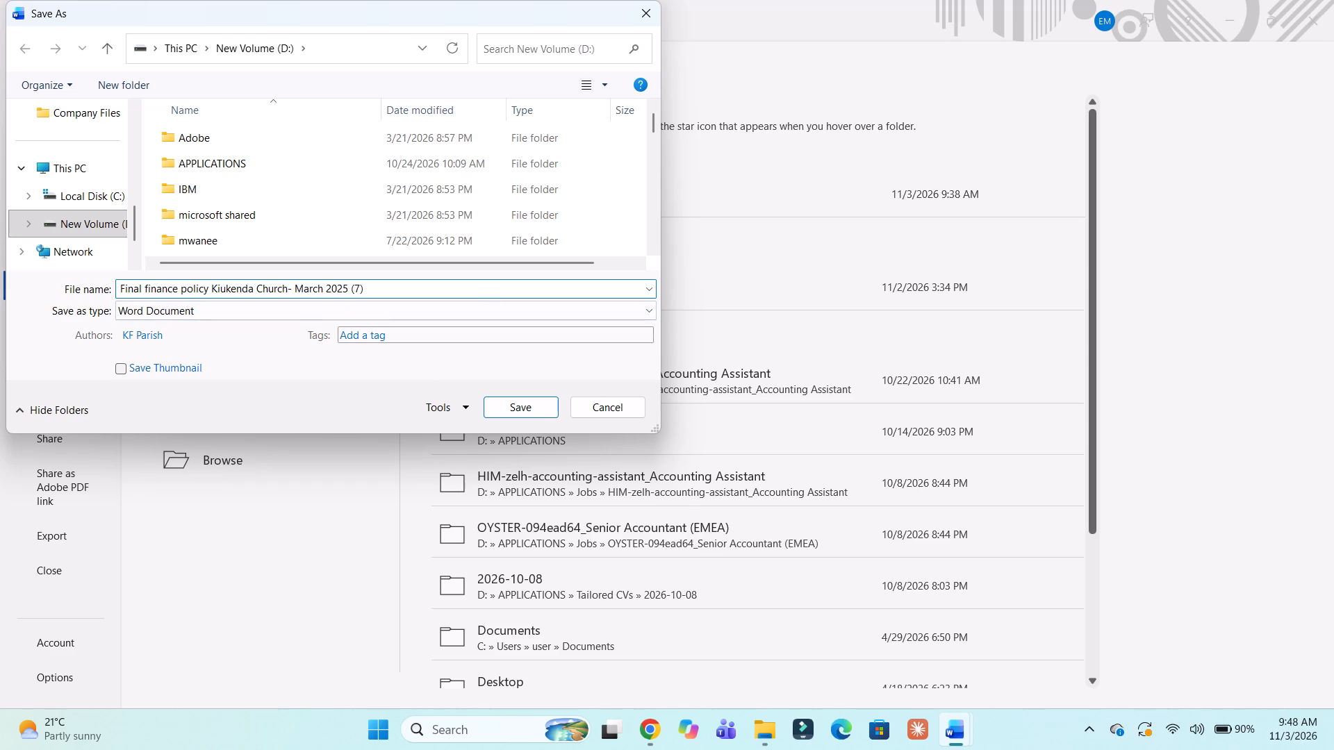
Capitalise "Finance" and "Policy", remove the "(7)" suffix, and save the copy as "Final Finance Policy Kiukenda Church- March 2025".
{"action": "left_click", "coordinate": [189, 287]}
{"action": "key", "text": "BackSpace"}
{"action": "key", "text": "shift+p"}
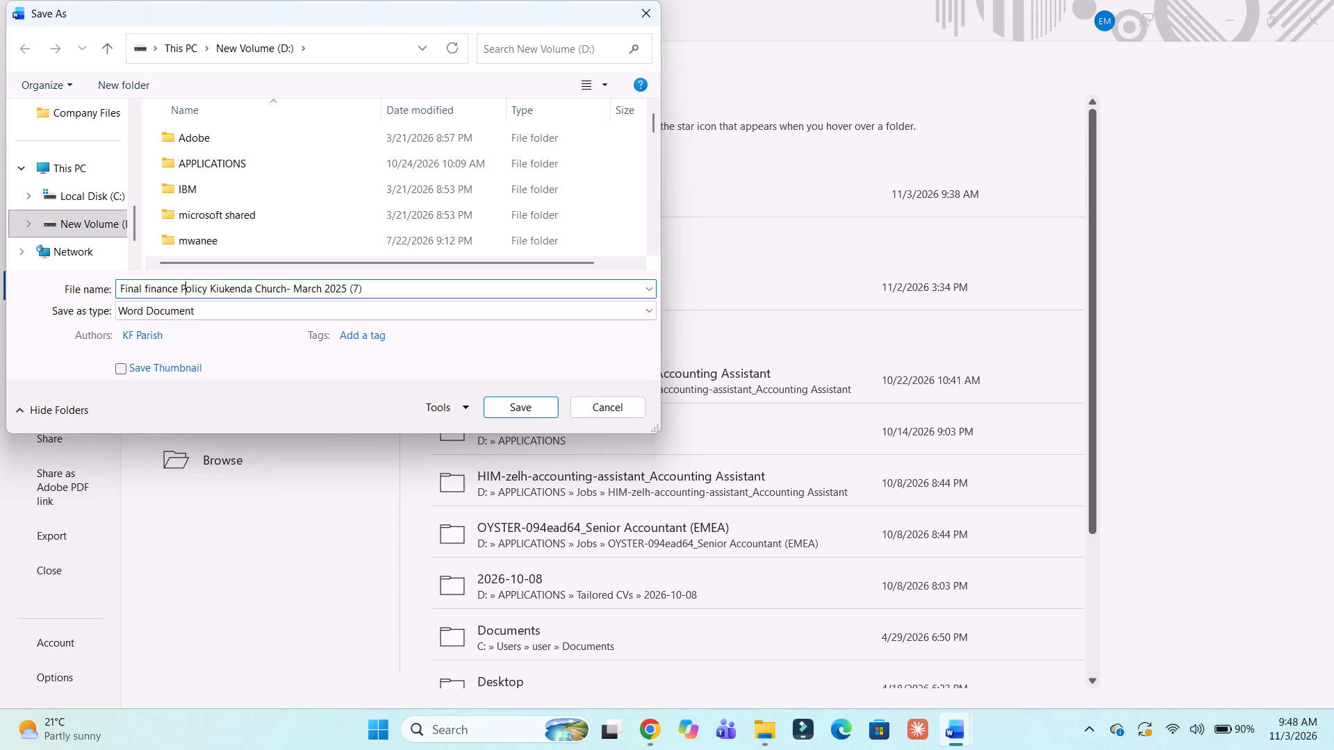
{"action": "left_click", "coordinate": [148, 289]}
{"action": "key", "text": "shift+BackSpace"}
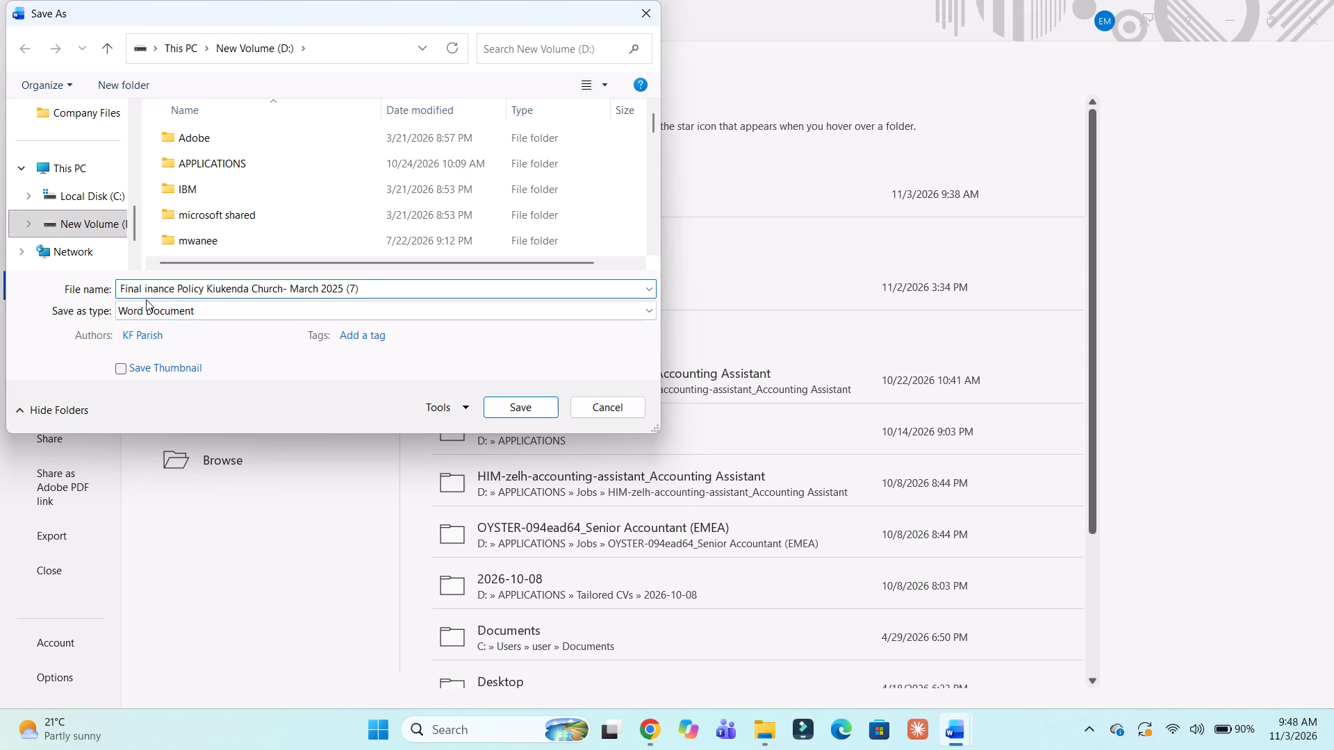
{"action": "key", "text": "shift+f"}
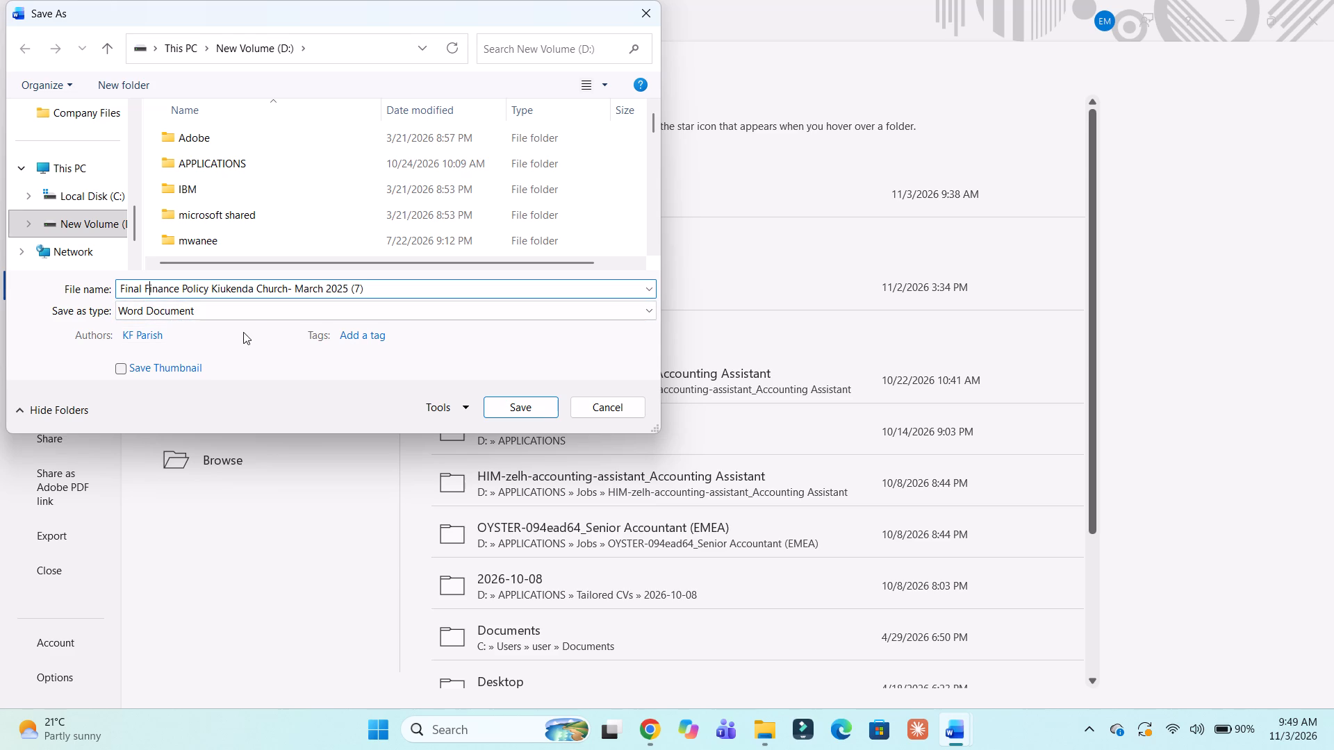
{"action": "left_click_drag", "start_coordinate": [372, 287], "coordinate": [352, 287]}
{"action": "left_click_drag", "start_coordinate": [352, 287], "coordinate": [352, 287]}
{"action": "key", "text": "BackSpace"}
{"action": "left_click", "coordinate": [519, 410]}
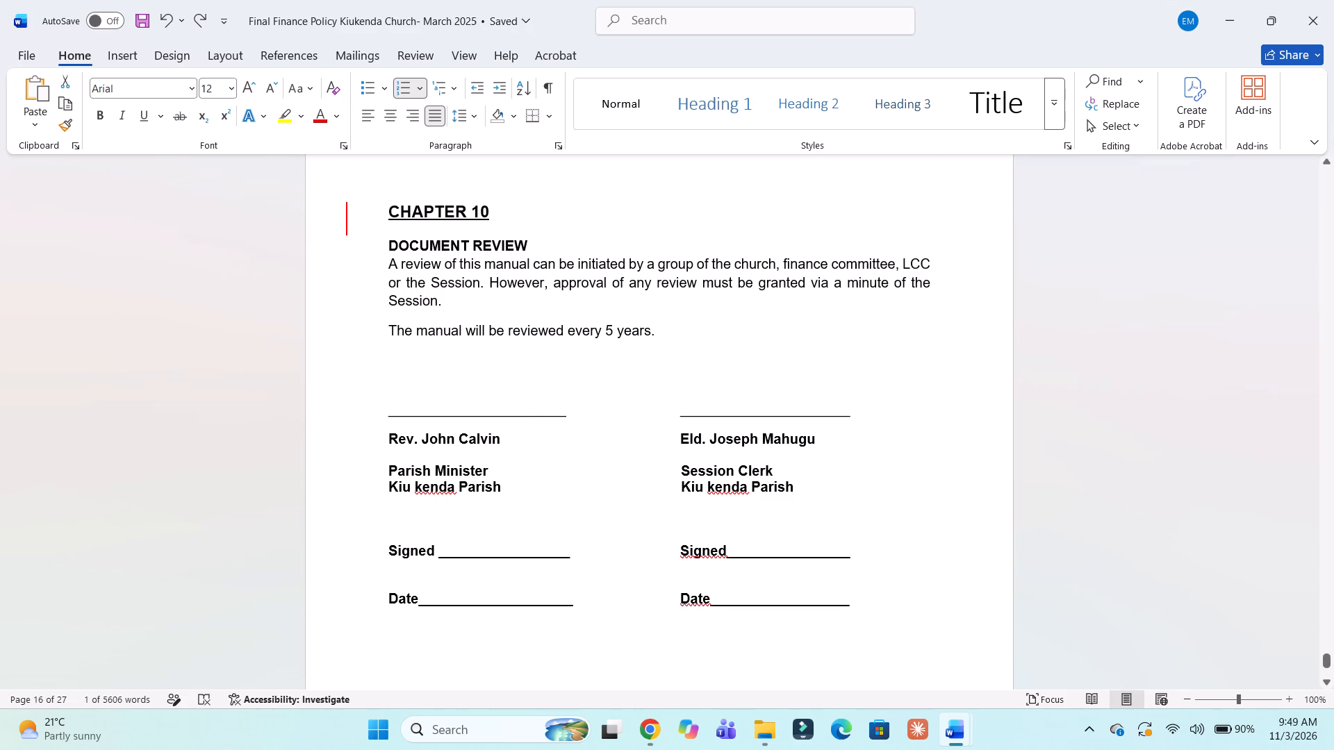
Go back up through the saved copy from Chapter 10 towards the earlier chapters, passing section 9.3 Internal Audit Independence.
{"action": "scroll", "coordinate": [520, 409], "scroll_direction": "up", "scroll_amount": 9}
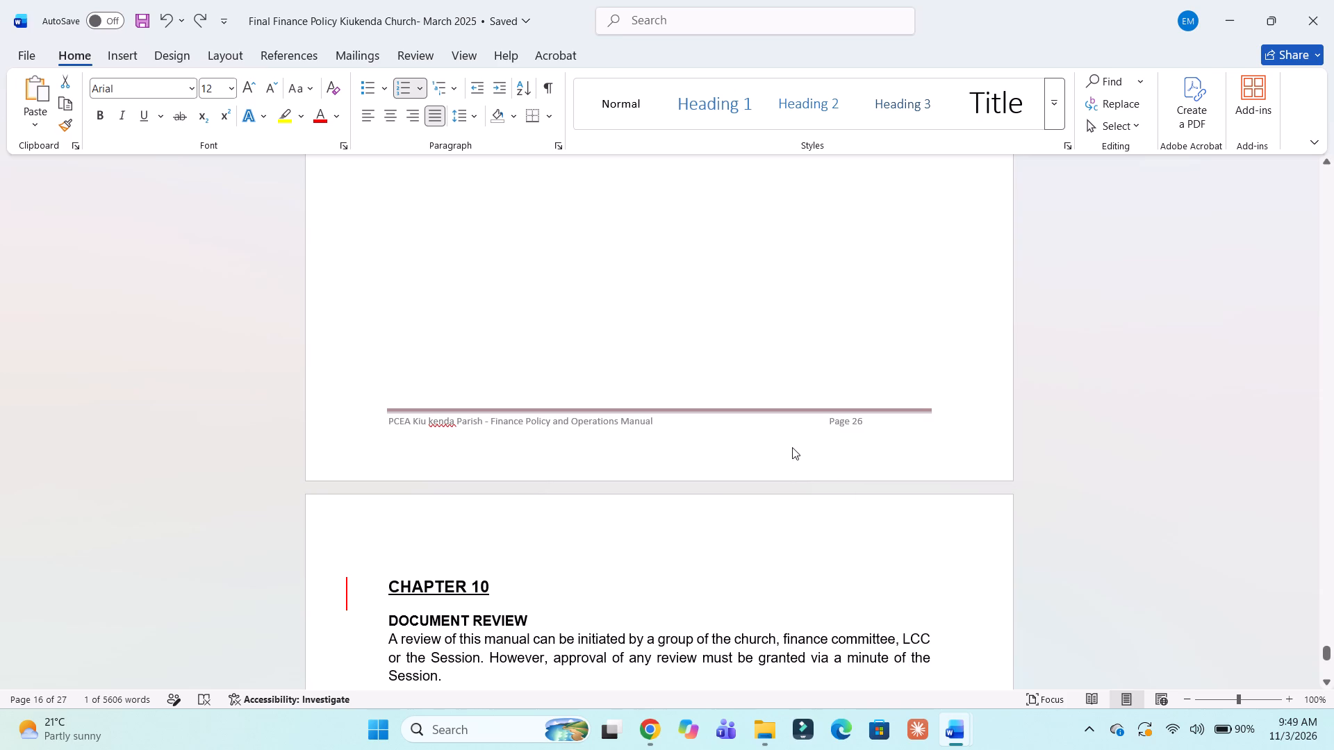
{"action": "scroll", "coordinate": [789, 438], "scroll_direction": "up", "scroll_amount": 9}
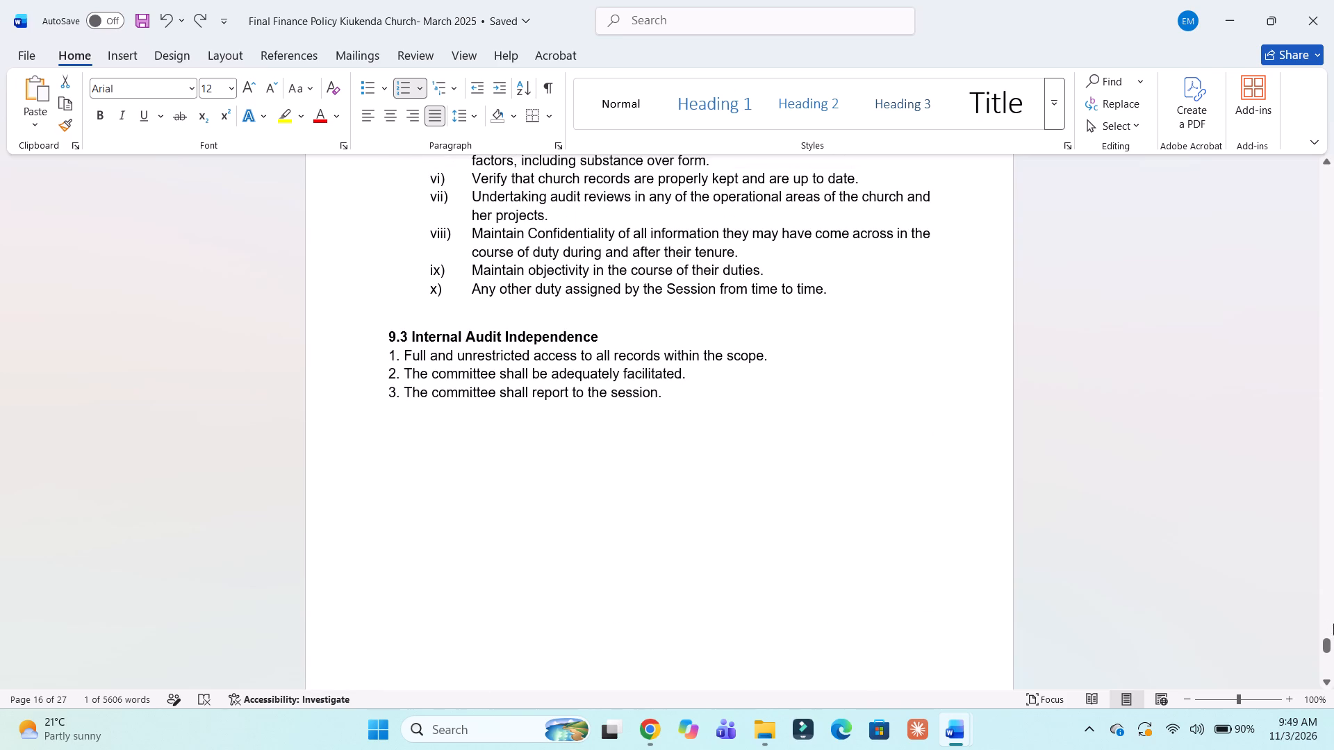
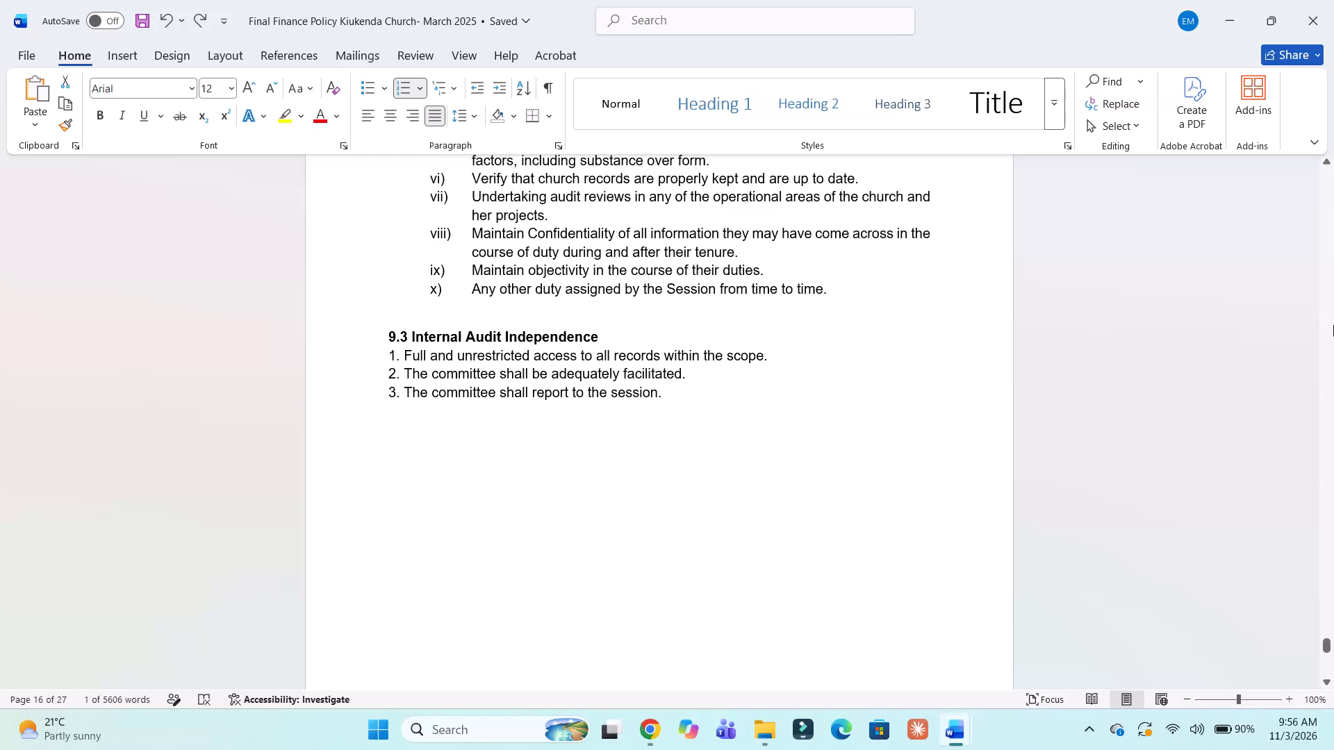
Copy the manual's cover page content, from "PCEA NAIROBI NORTH PRESBYTERY" down through the PREAMBLE heading.
{"action": "scroll", "coordinate": [1333, 506], "scroll_direction": "up", "scroll_amount": 14}
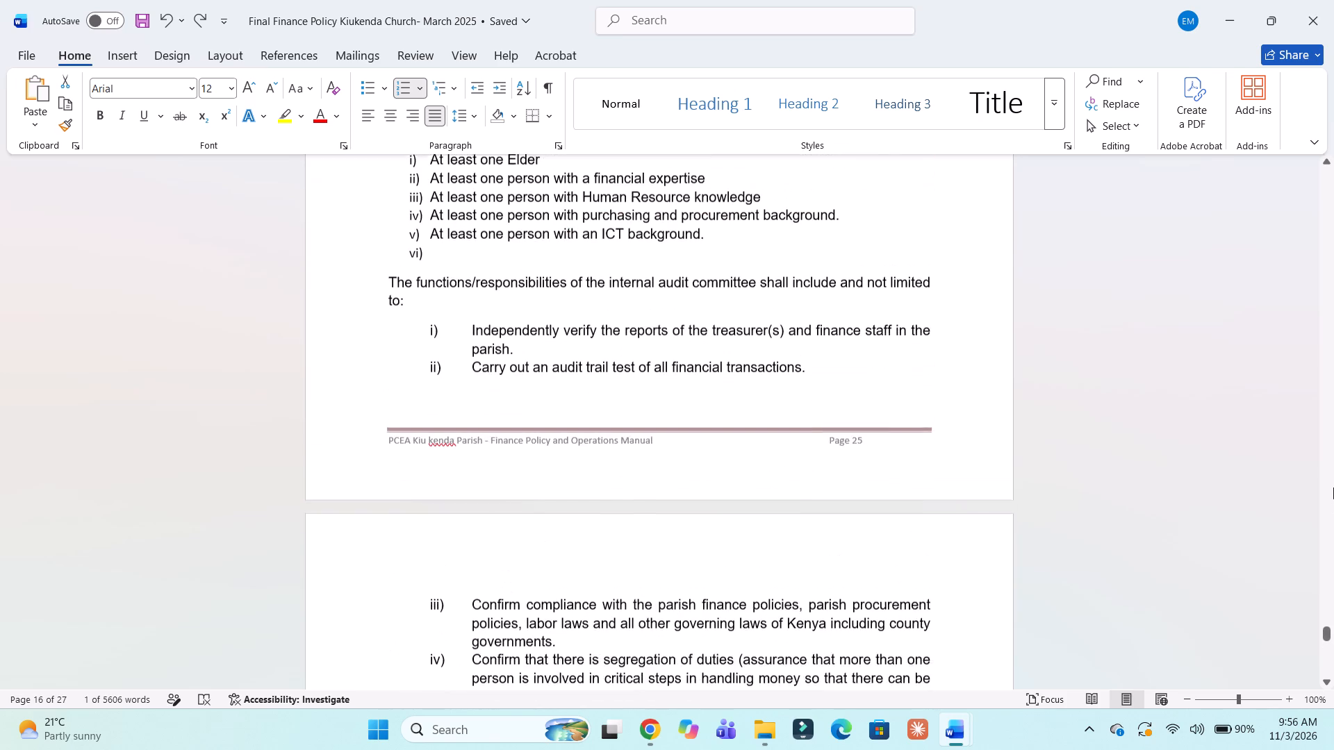
{"action": "scroll", "coordinate": [1333, 487], "scroll_direction": "up", "scroll_amount": 20}
{"action": "scroll", "coordinate": [1333, 487], "scroll_direction": "up", "scroll_amount": 5}
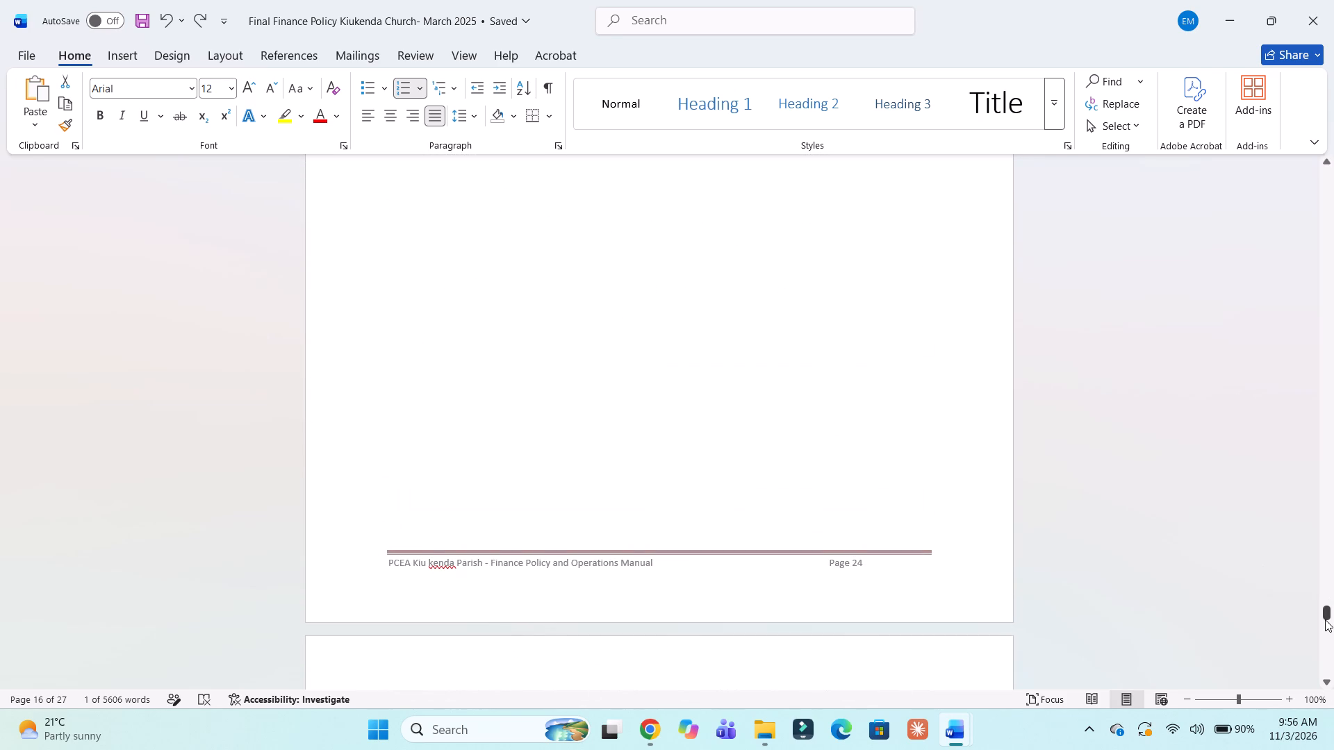
{"action": "left_click_drag", "start_coordinate": [1325, 617], "coordinate": [1296, 36]}
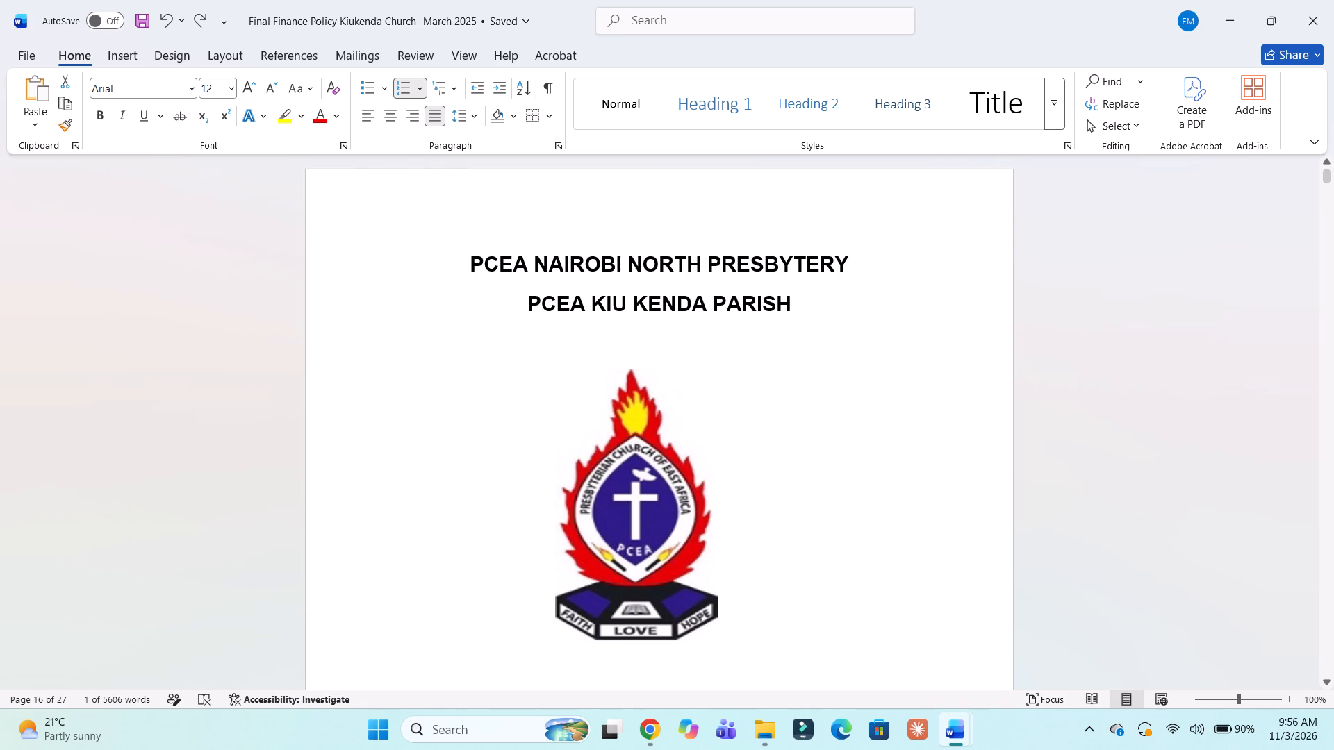
{"action": "scroll", "coordinate": [554, 405], "scroll_direction": "down", "scroll_amount": 13}
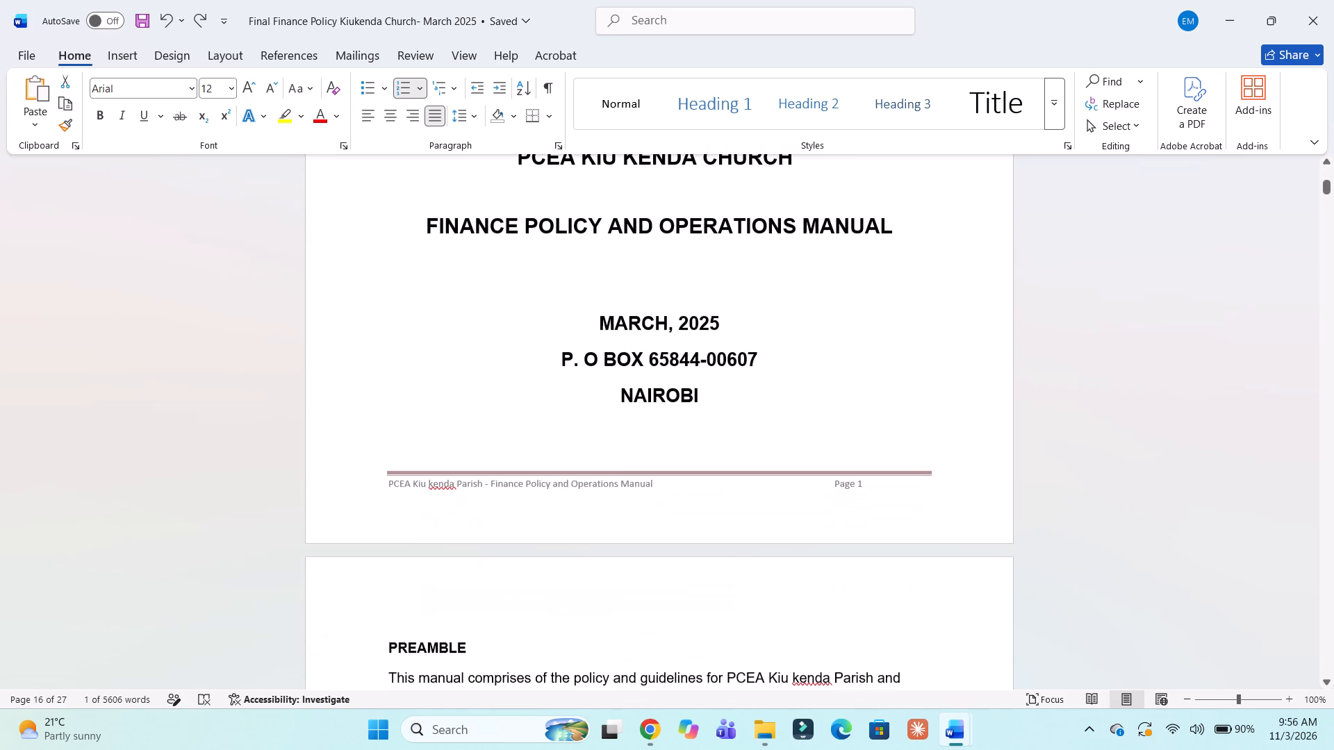
{"action": "scroll", "coordinate": [554, 403], "scroll_direction": "up", "scroll_amount": 6}
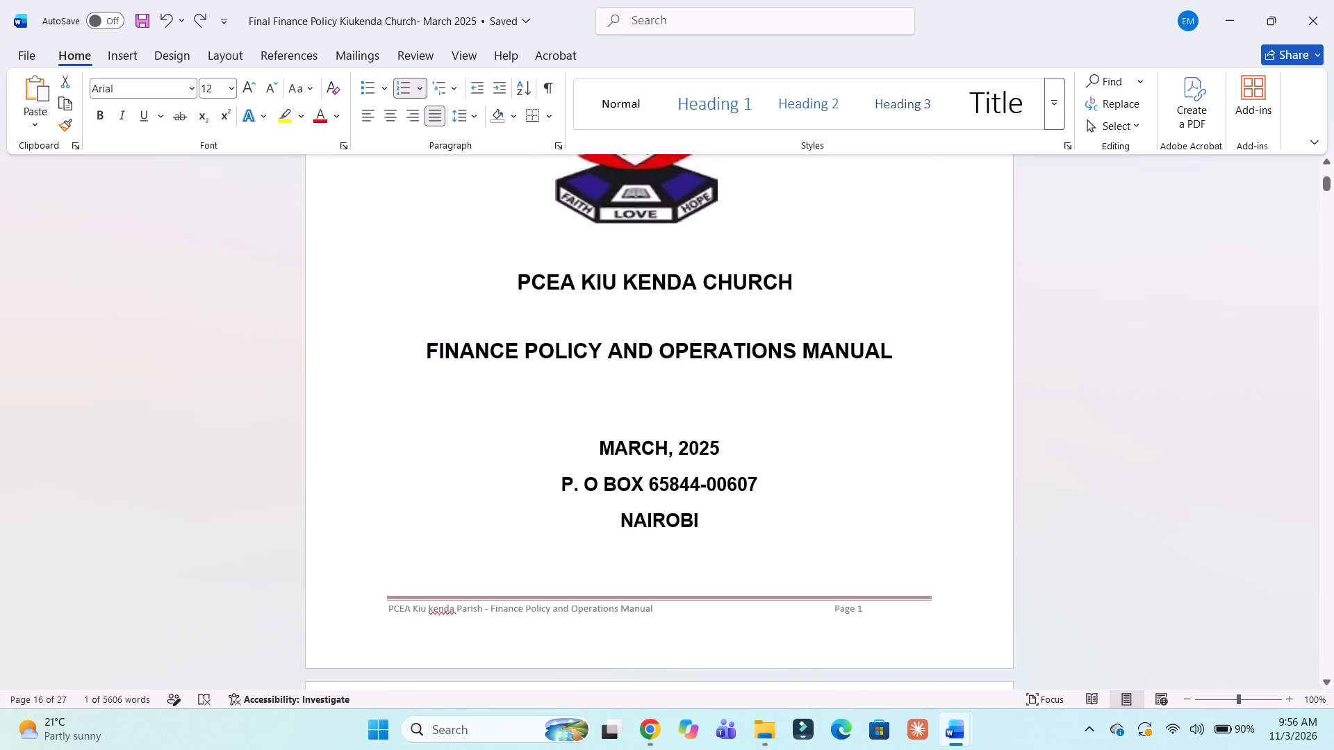
{"action": "scroll", "coordinate": [552, 399], "scroll_direction": "up", "scroll_amount": 9}
{"action": "left_click_drag", "start_coordinate": [460, 265], "coordinate": [461, 266]}
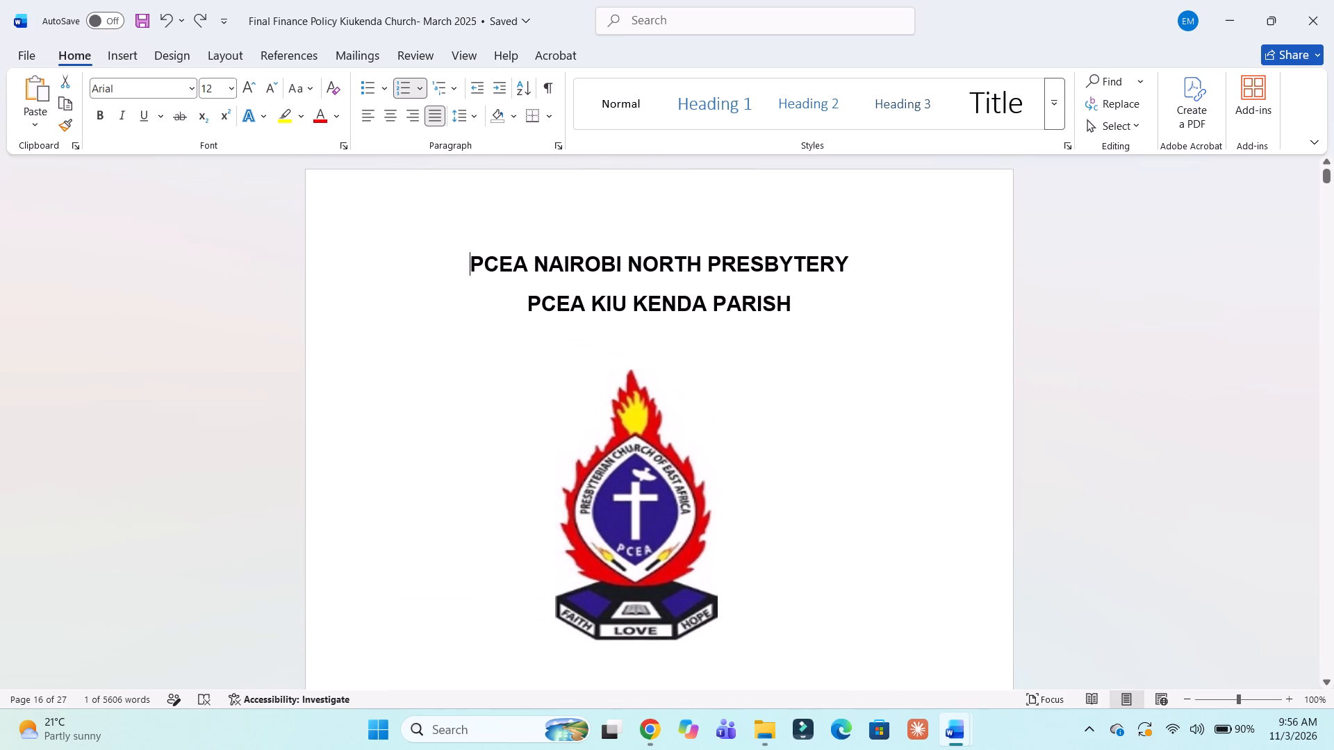
{"action": "left_click_drag", "start_coordinate": [461, 266], "coordinate": [790, 490]}
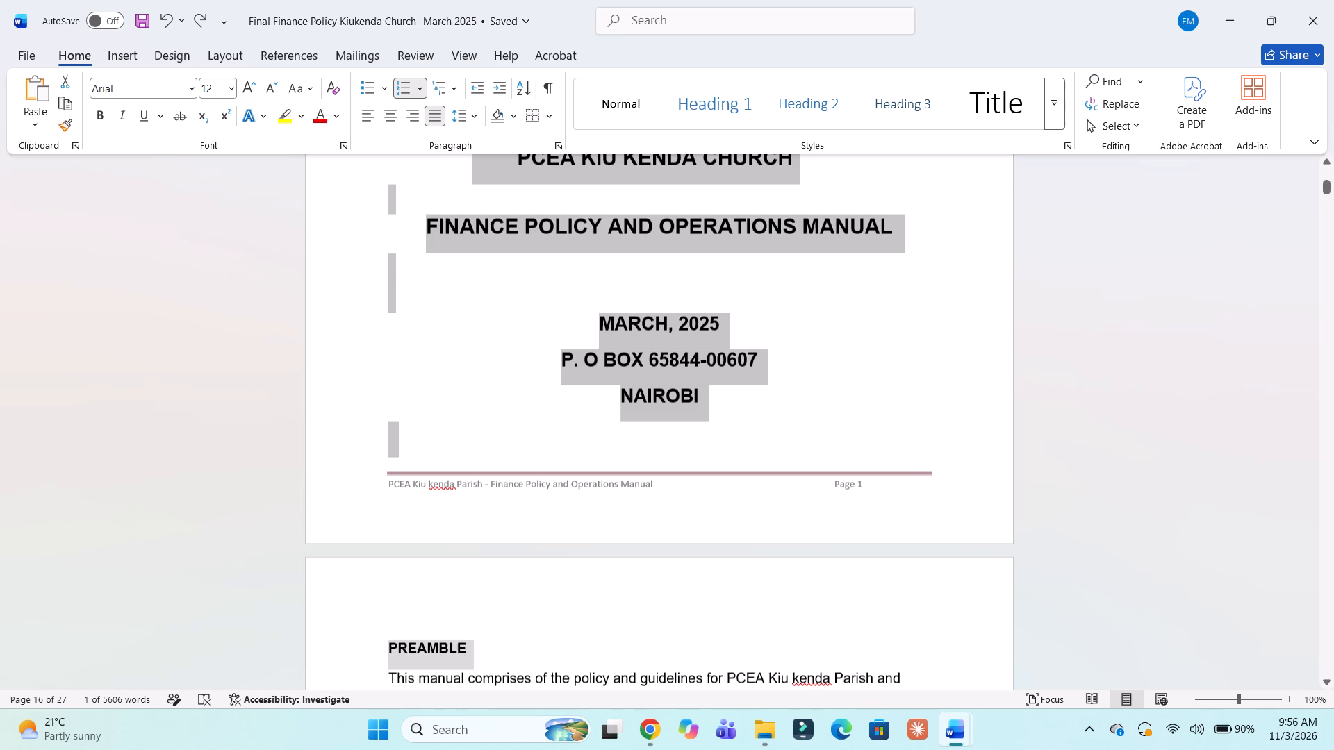
{"action": "left_click_drag", "start_coordinate": [790, 490], "coordinate": [928, 490]}
{"action": "left_click_drag", "start_coordinate": [928, 490], "coordinate": [928, 467]}
{"action": "left_click_drag", "start_coordinate": [928, 467], "coordinate": [939, 597]}
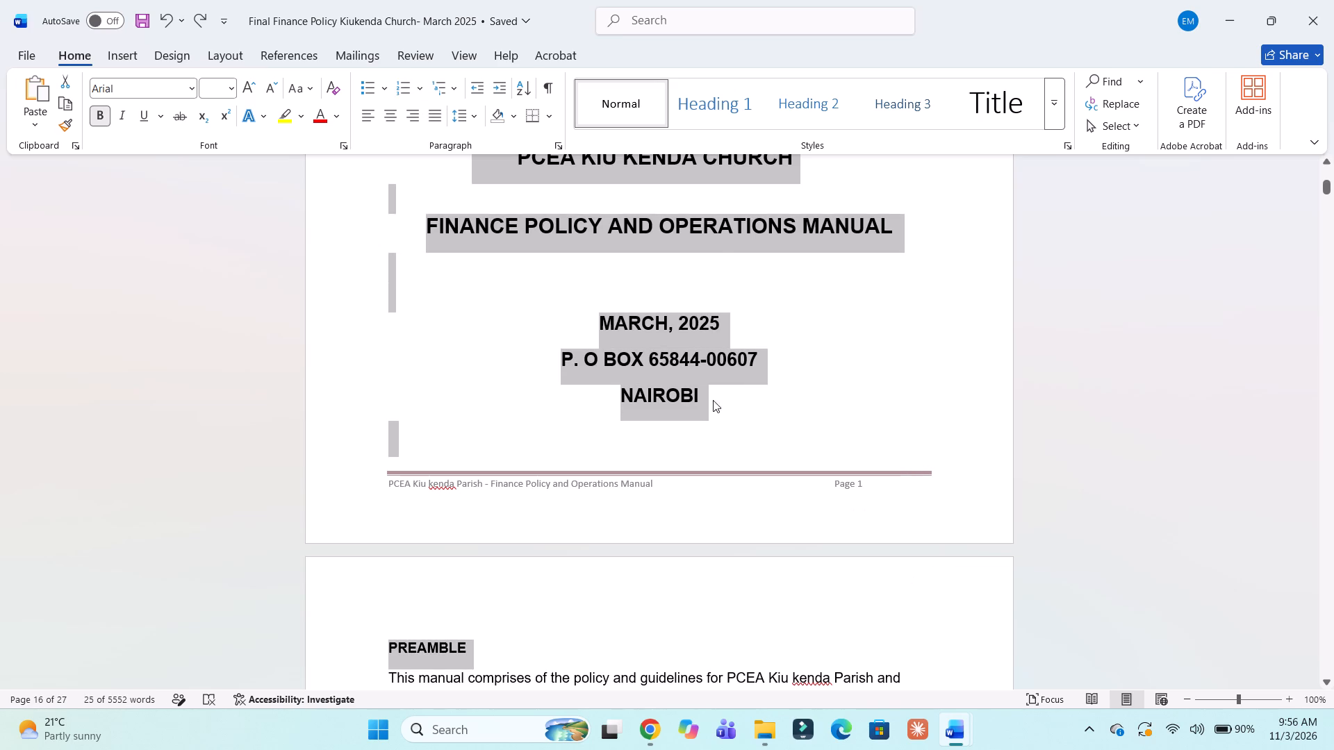
{"action": "right_click", "coordinate": [711, 395]}
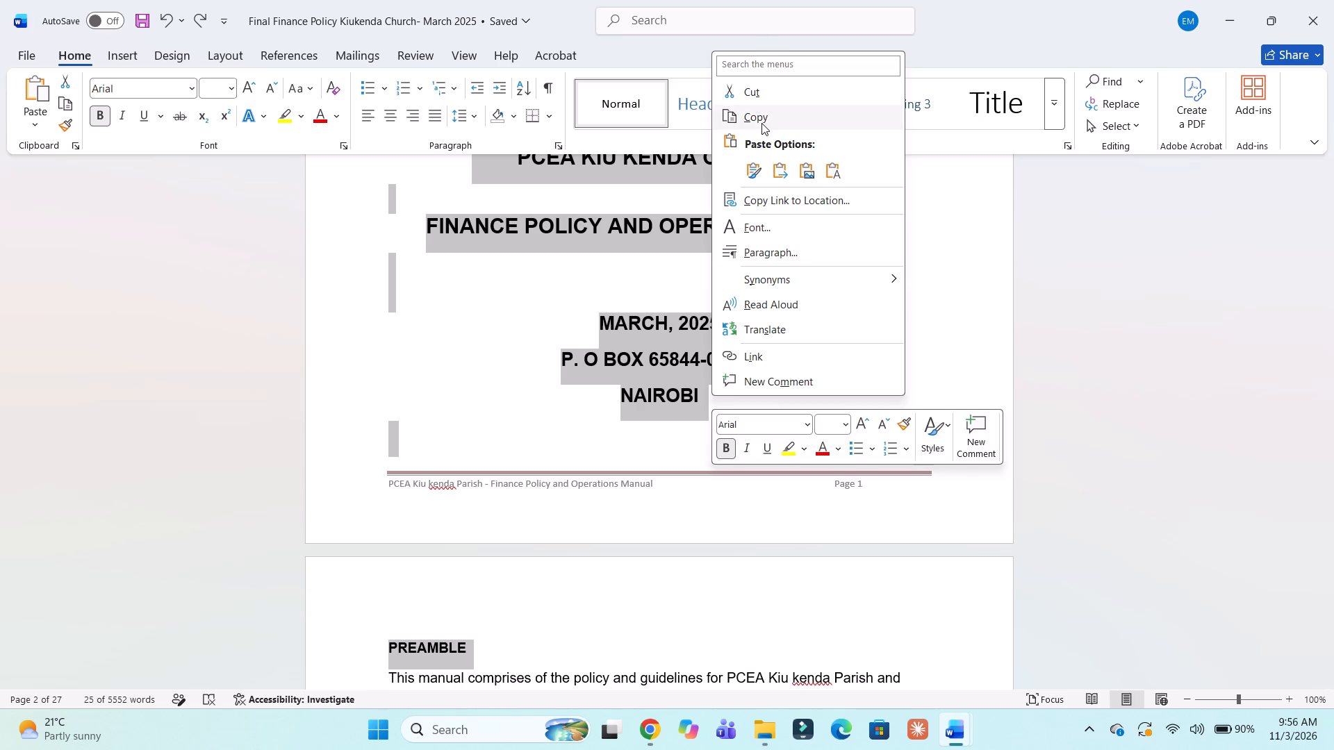
{"action": "left_click", "coordinate": [761, 123]}
Create a new blank document and paste the copied cover page content into it.
{"action": "left_click", "coordinate": [29, 51]}
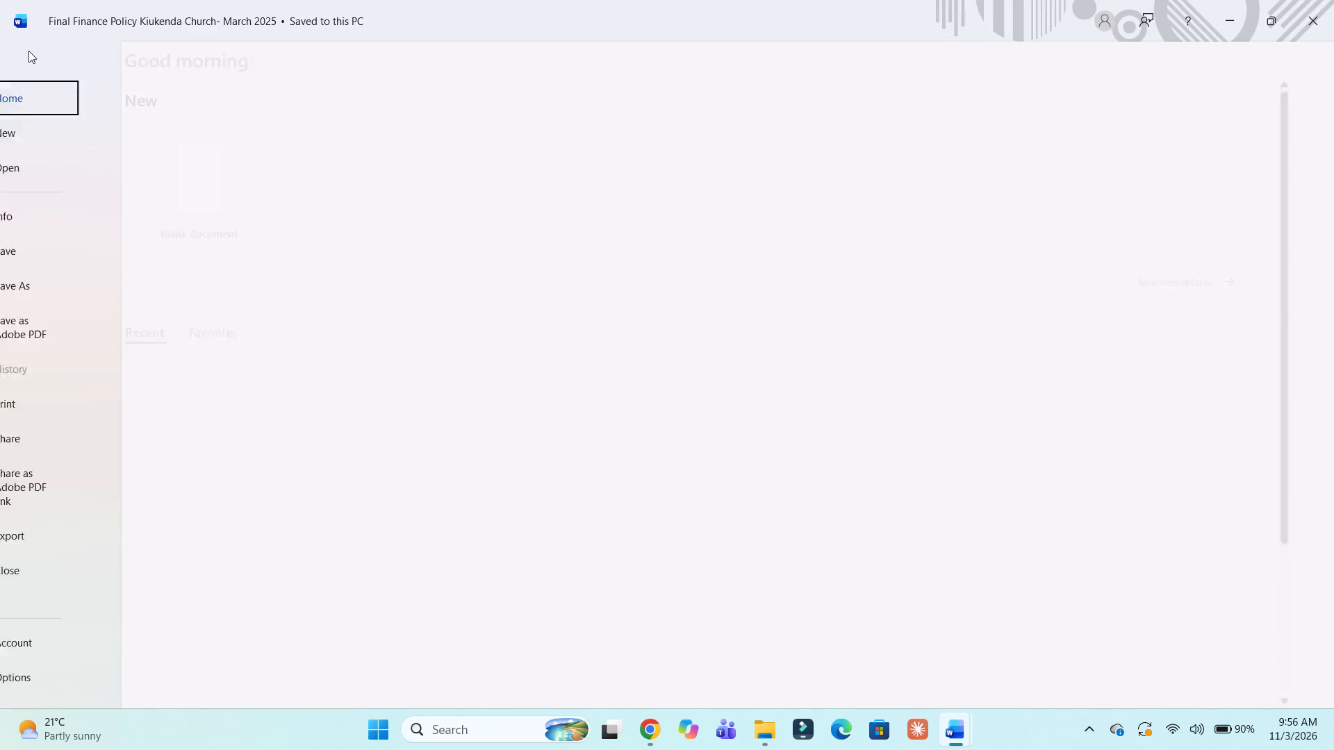
{"action": "left_click", "coordinate": [239, 192]}
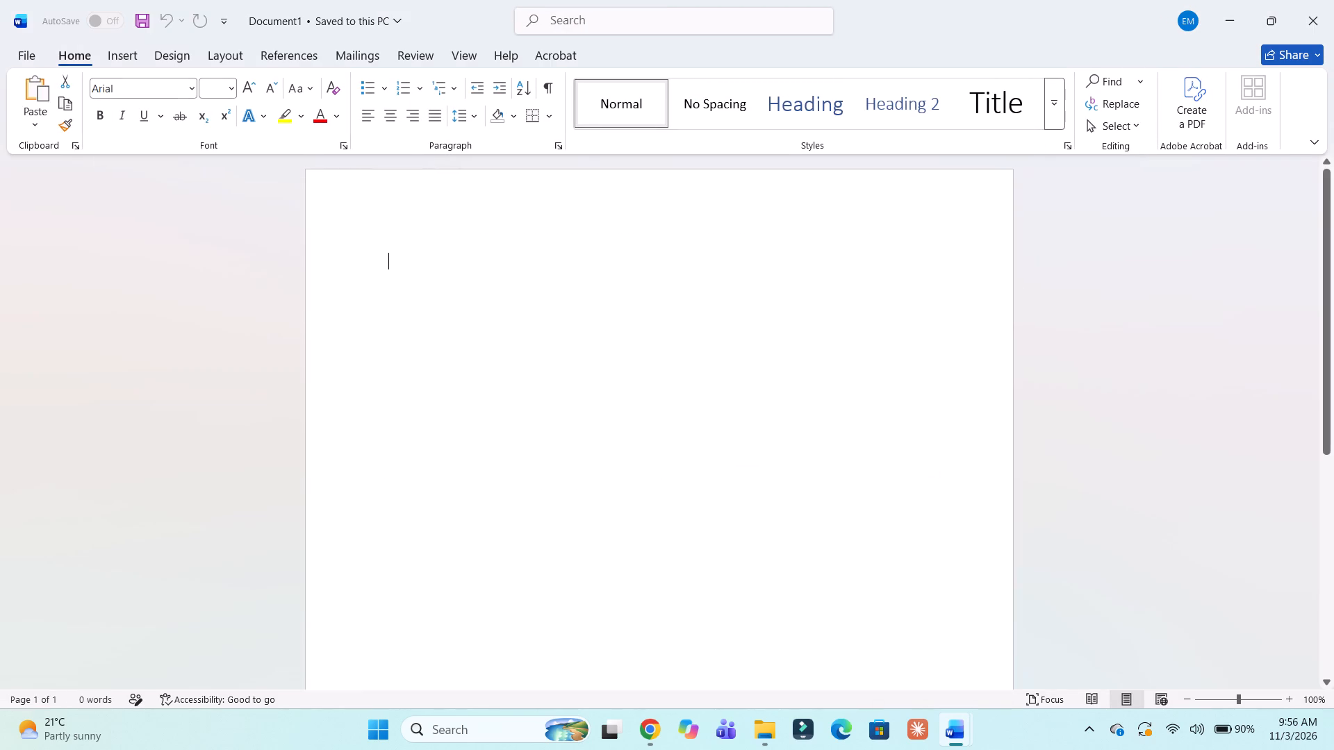
{"action": "key", "text": "ctrl+v"}
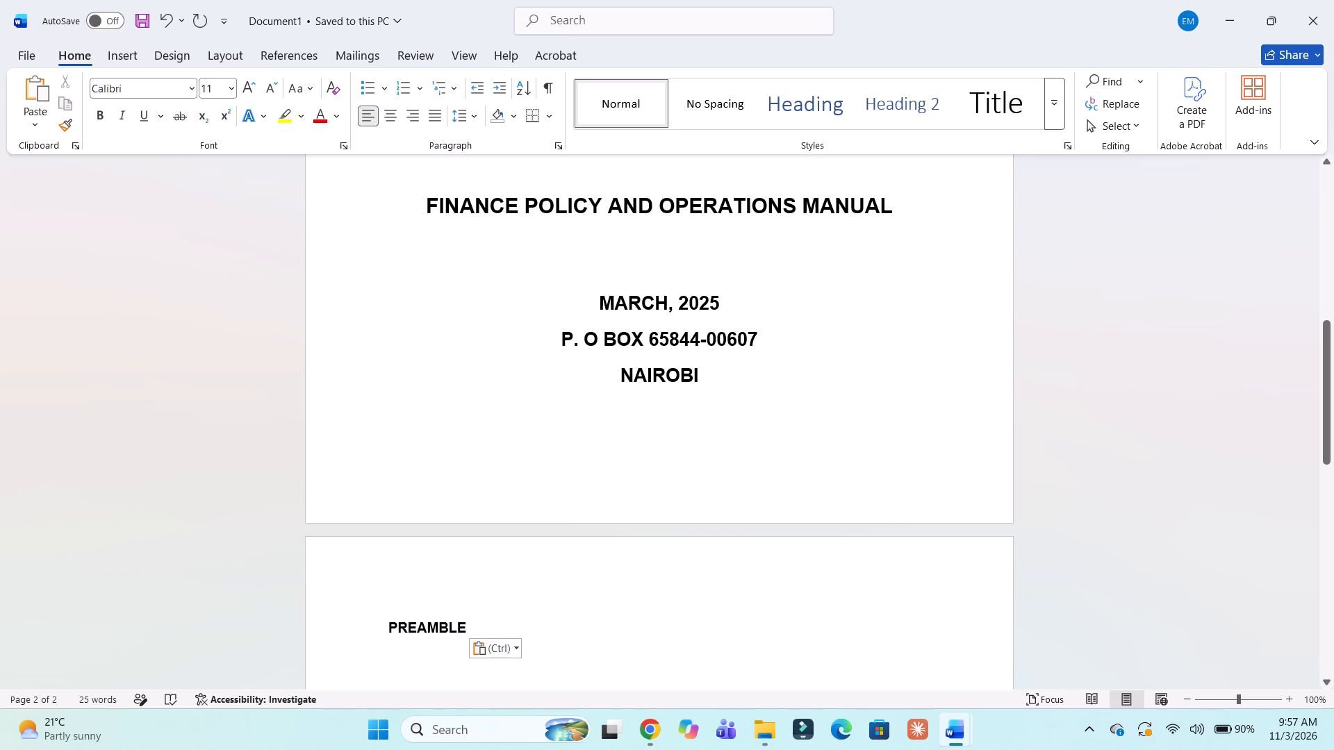
Delete the pasted text backwards from below the PREAMBLE heading, removing the second page and the cover's last line "NAIROBI".
{"action": "scroll", "coordinate": [507, 495], "scroll_direction": "up", "scroll_amount": 8}
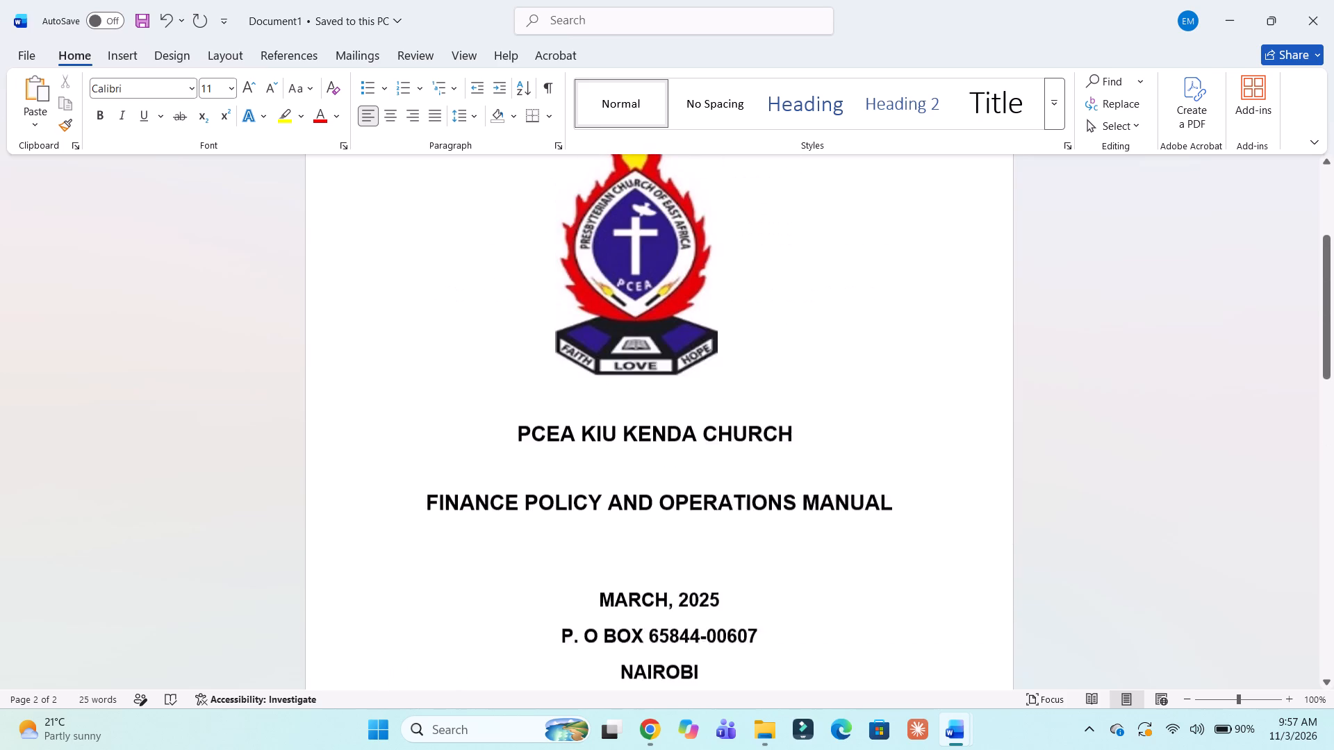
{"action": "scroll", "coordinate": [526, 428], "scroll_direction": "up", "scroll_amount": 10}
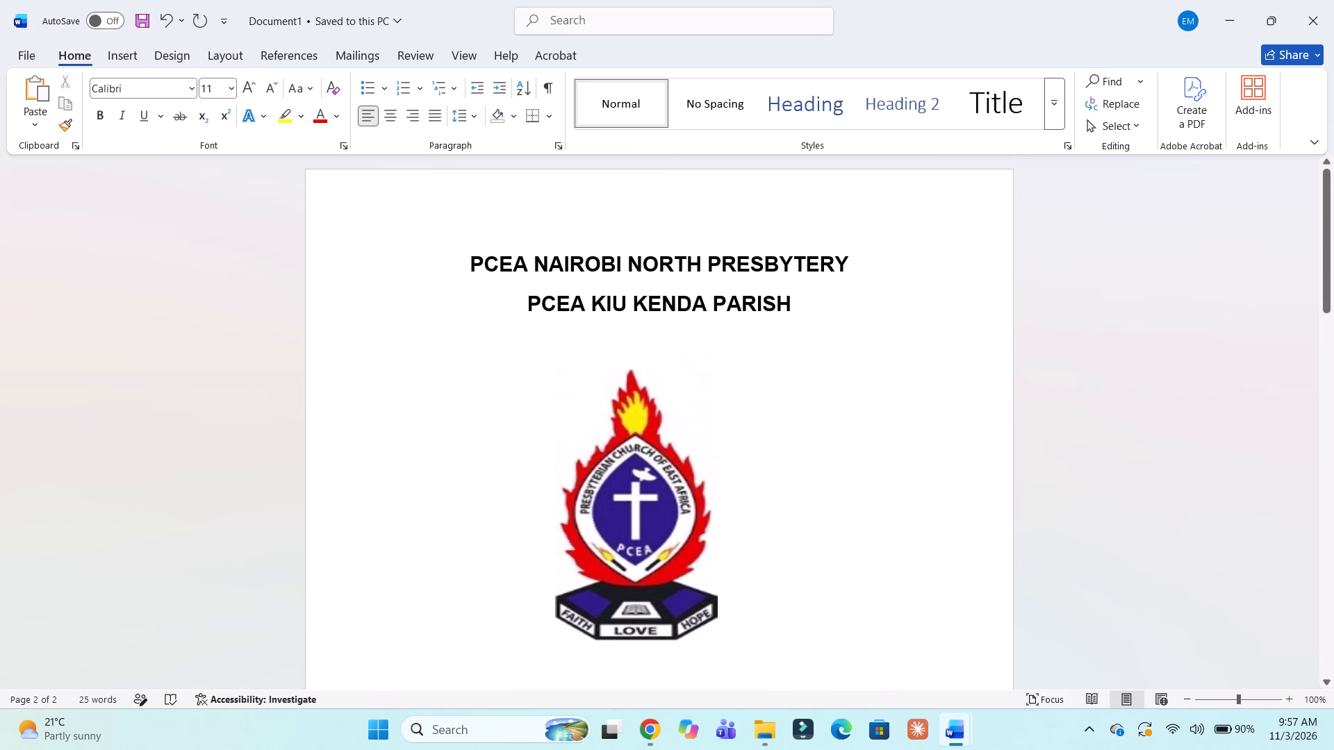
{"action": "scroll", "coordinate": [502, 493], "scroll_direction": "up", "scroll_amount": 1}
{"action": "scroll", "coordinate": [500, 496], "scroll_direction": "down", "scroll_amount": 13}
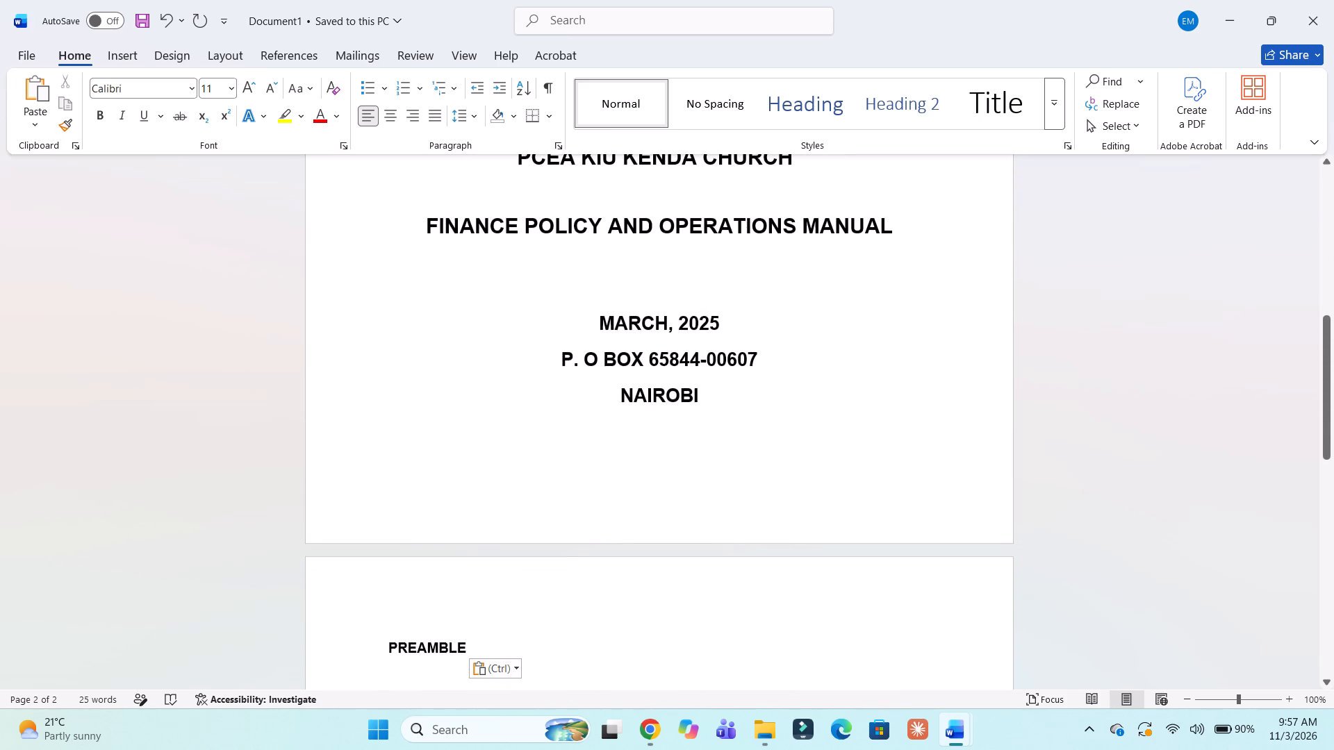
{"action": "scroll", "coordinate": [402, 644], "scroll_direction": "down", "scroll_amount": 3}
{"action": "left_click", "coordinate": [518, 542]}
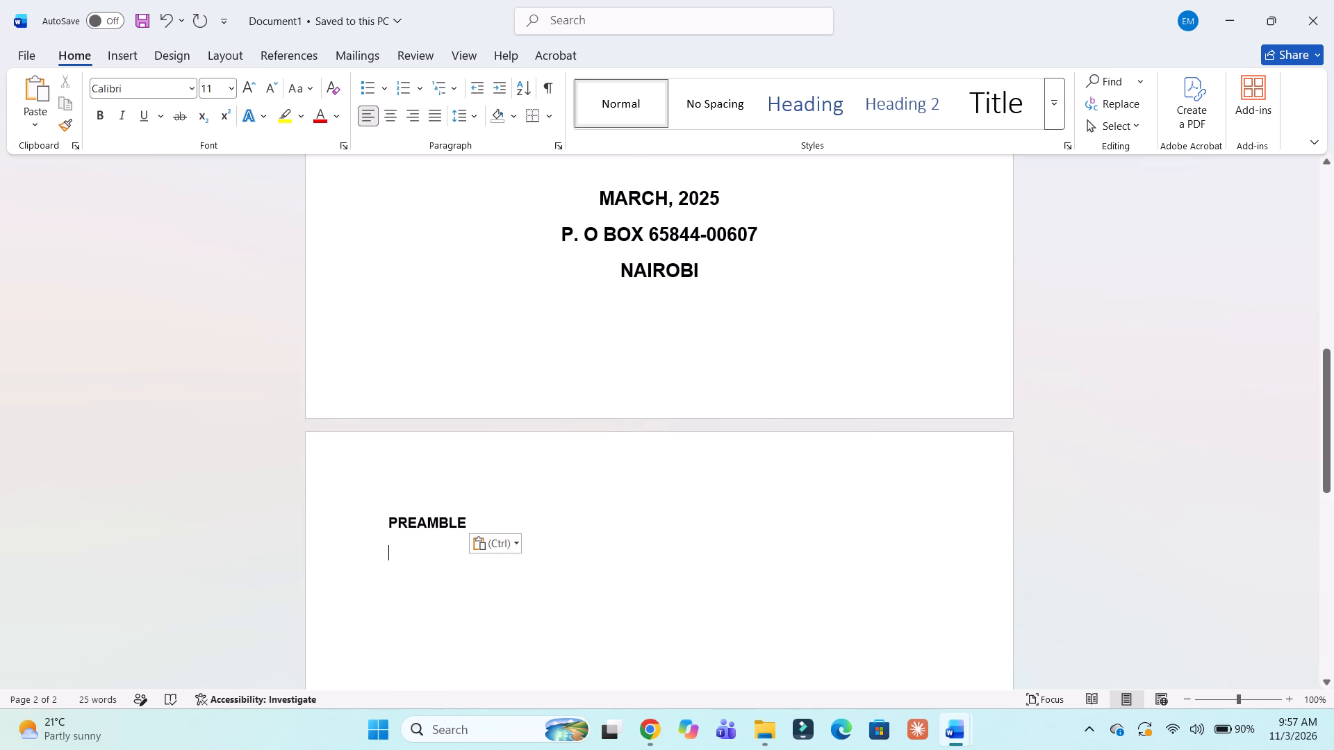
{"action": "key", "text": "BackSpace"}
{"action": "key", "text": "BackSpace"}
{"action": "key", "text": "BackSpace"}
{"action": "key", "text": "BackSpace"}
{"action": "key", "text": "BackSpace"}
{"action": "key", "text": "BackSpace"}
{"action": "key", "text": "BackSpace"}
{"action": "key", "text": "BackSpace"}
{"action": "key", "text": "BackSpace"}
{"action": "key", "text": "BackSpace"}
{"action": "key", "text": "BackSpace"}
{"action": "key", "text": "BackSpace"}
{"action": "key", "text": "BackSpace"}
{"action": "key", "text": "BackSpace"}
{"action": "key", "text": "BackSpace"}
{"action": "key", "text": "BackSpace"}
{"action": "key", "text": "BackSpace"}
{"action": "key", "text": "BackSpace"}
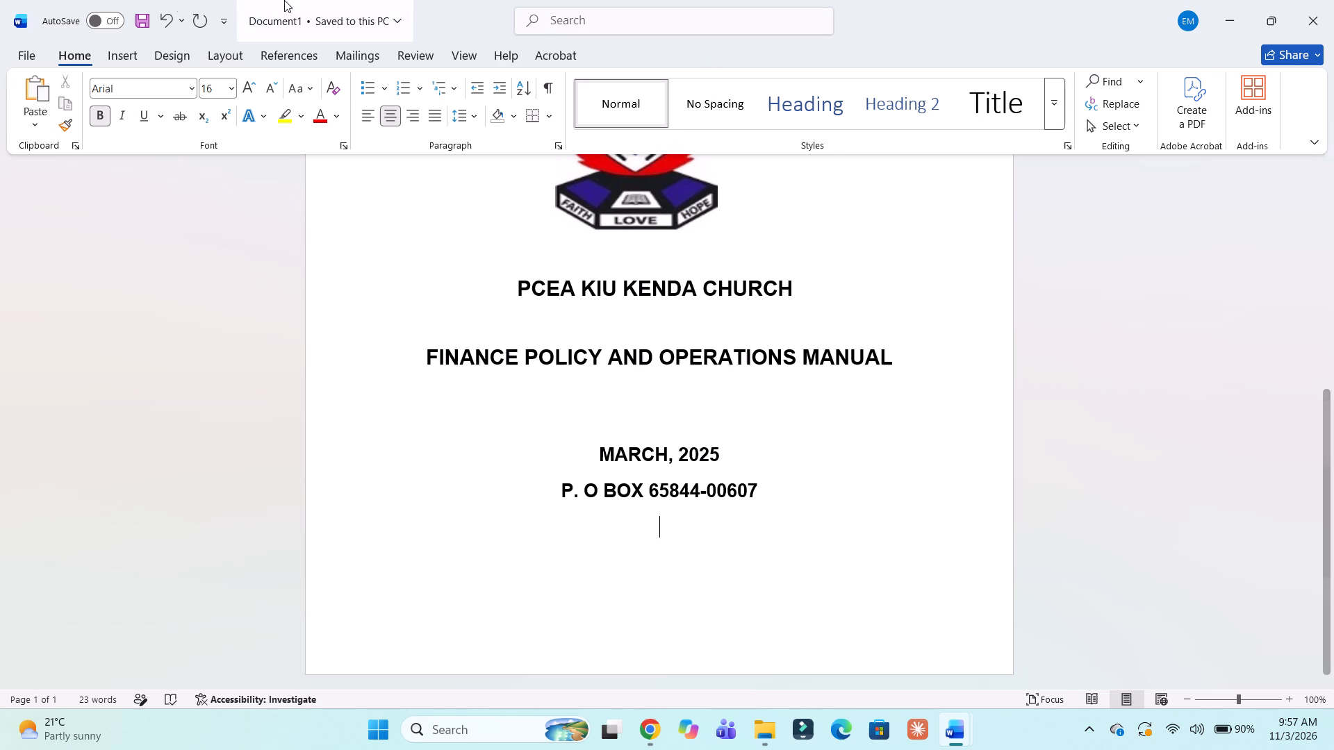
Undo the excess deletions to restore the "NAIROBI" line at the end of the cover page.
{"action": "left_click", "coordinate": [165, 19]}
{"action": "left_click", "coordinate": [165, 19]}
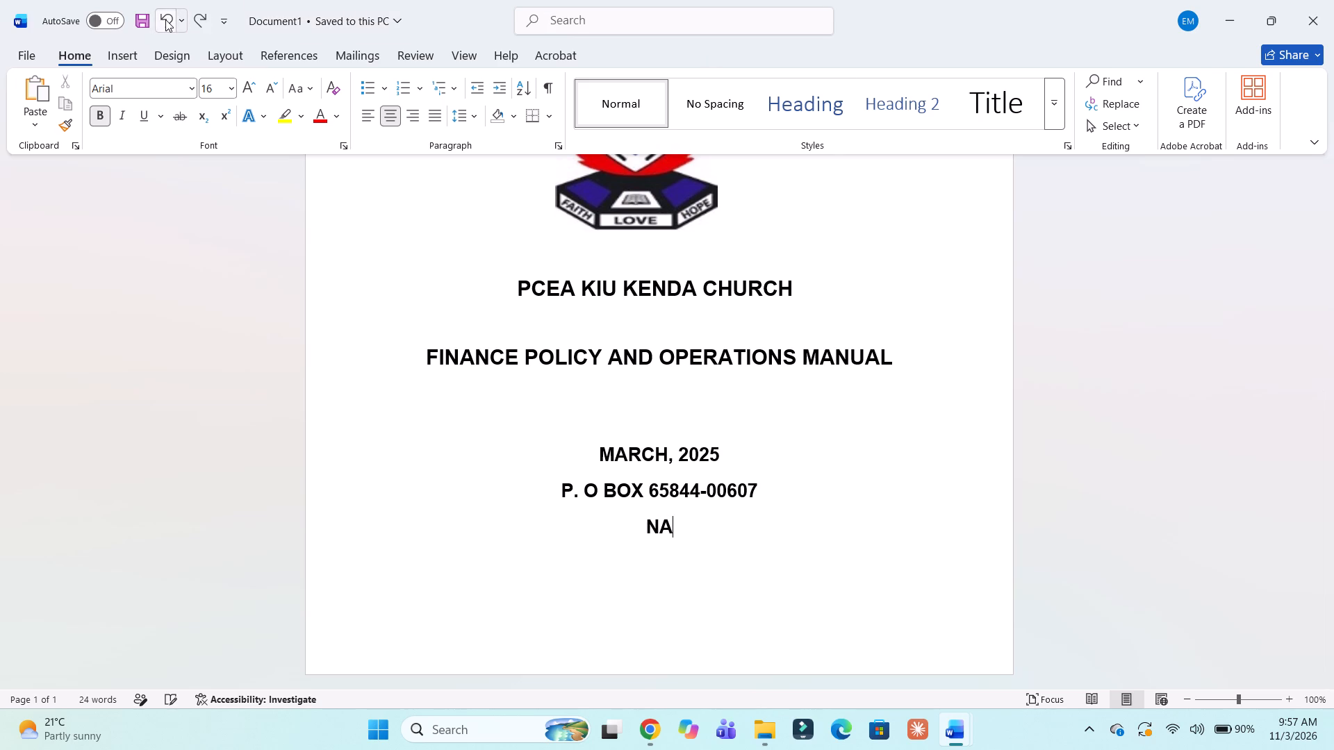
{"action": "triple_click", "coordinate": [165, 19]}
{"action": "left_click", "coordinate": [165, 19]}
{"action": "left_click", "coordinate": [165, 19]}
{"action": "left_click", "coordinate": [165, 19]}
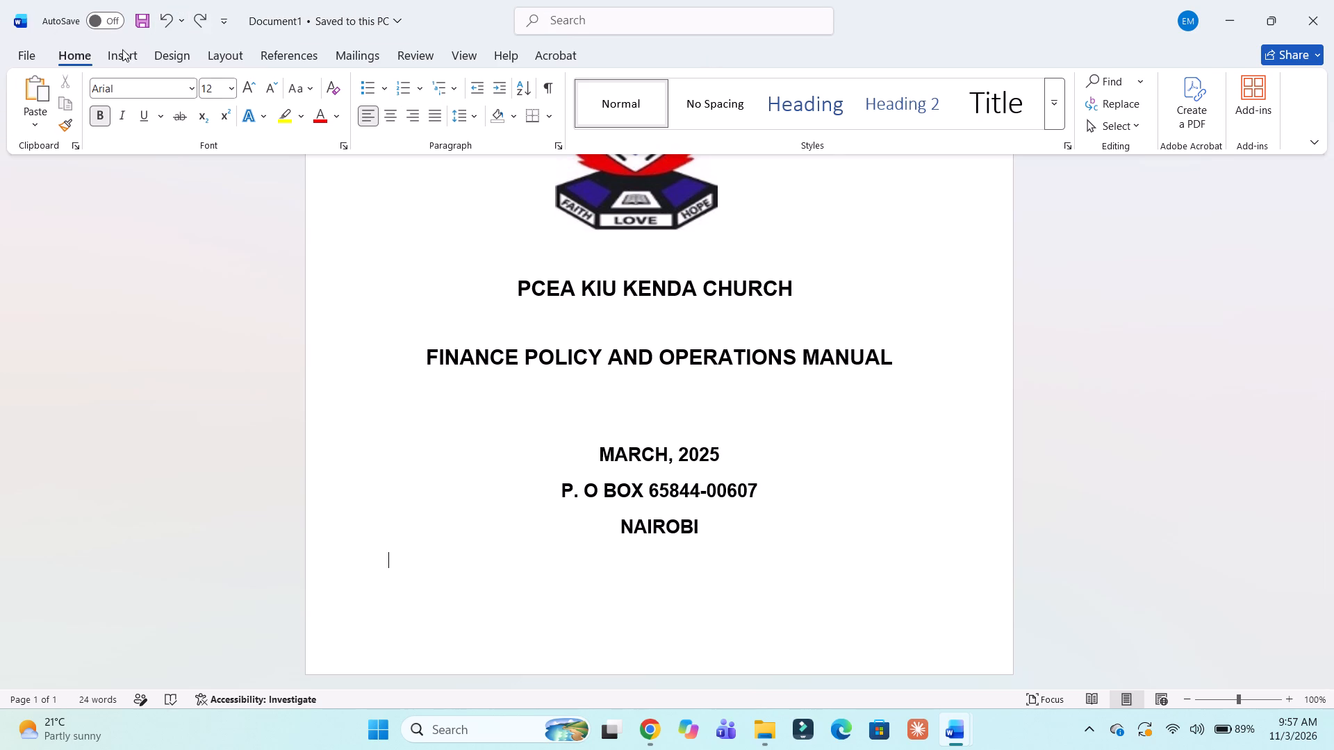
Save the new document to the D: drive as a Word document named "F.Policy Cover Page".
{"action": "left_click", "coordinate": [25, 54]}
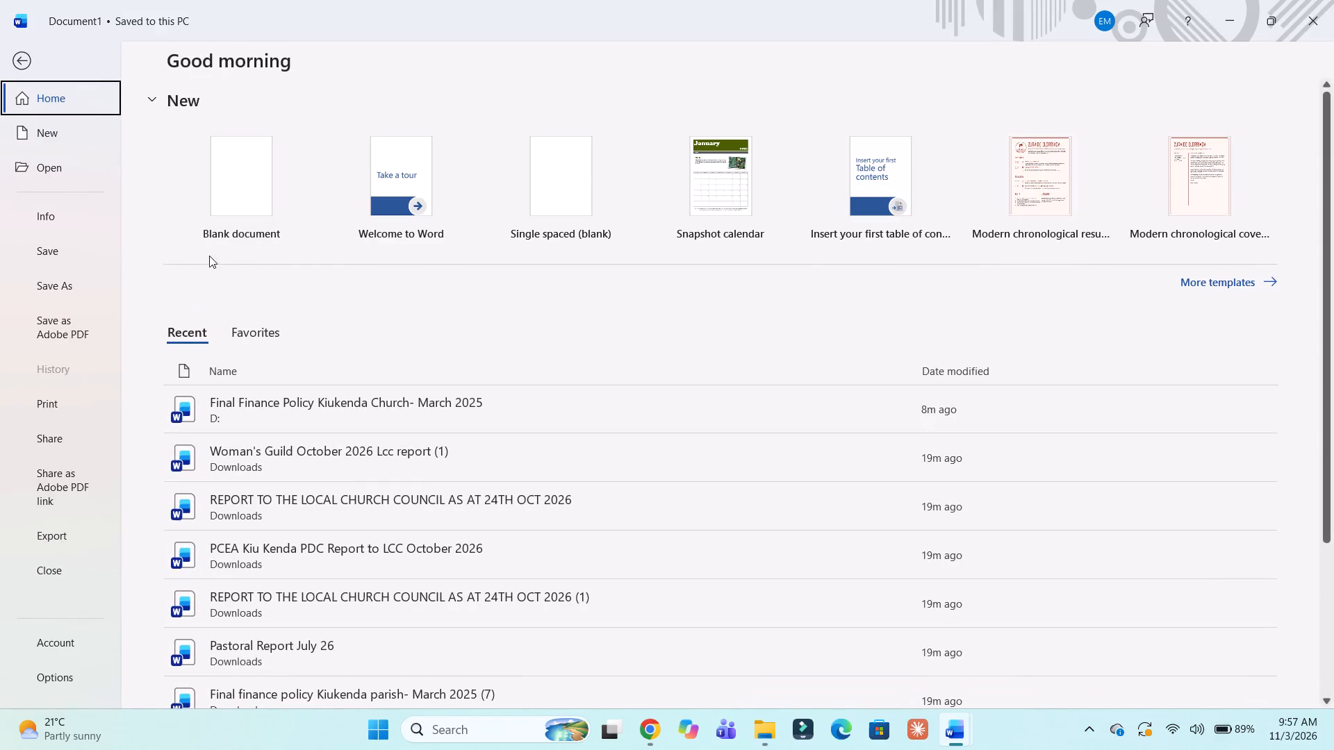
{"action": "left_click", "coordinate": [77, 286]}
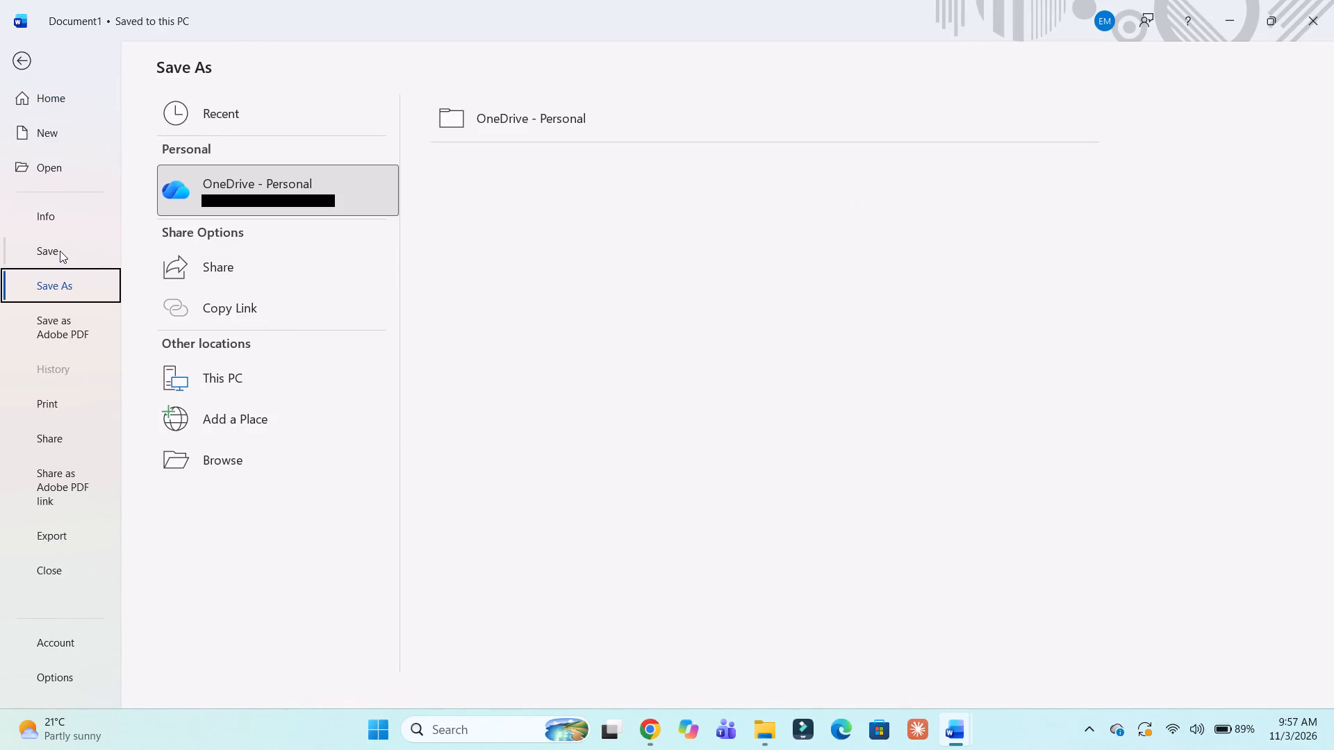
{"action": "left_click", "coordinate": [226, 387]}
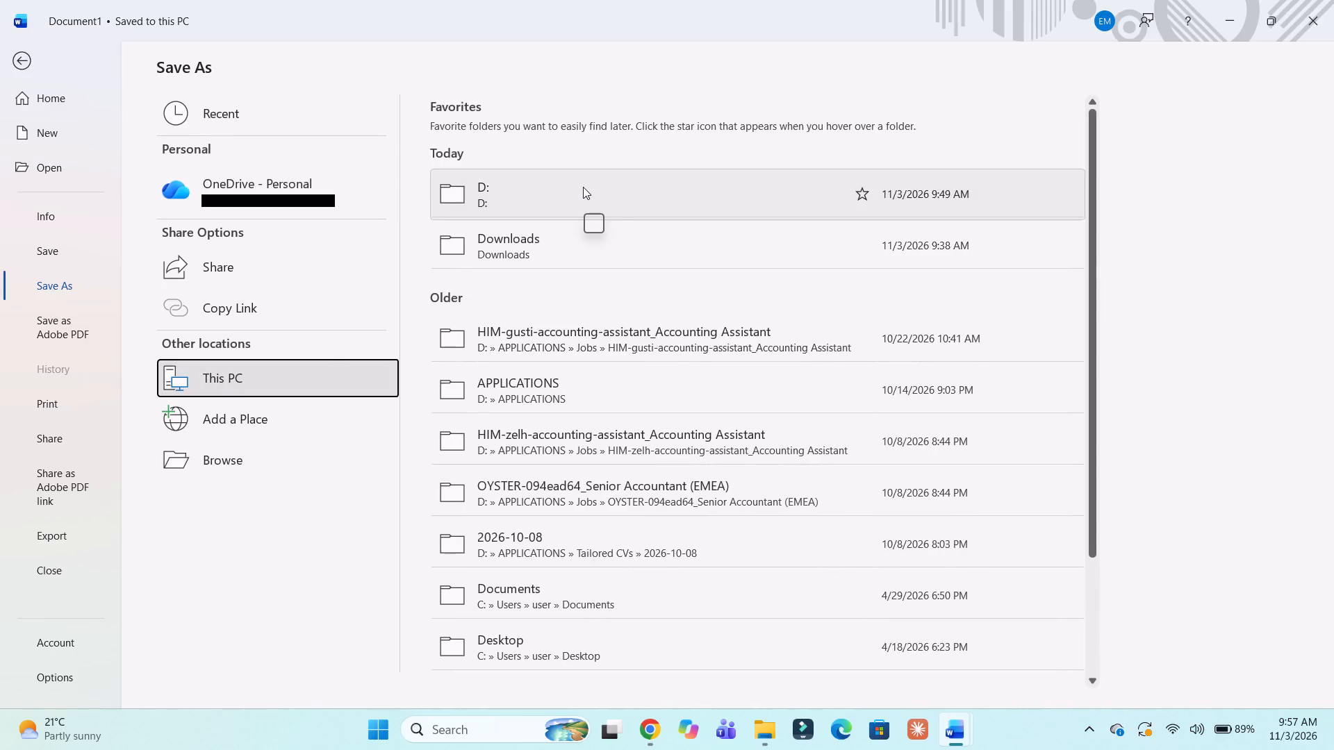
{"action": "double_click", "coordinate": [583, 187]}
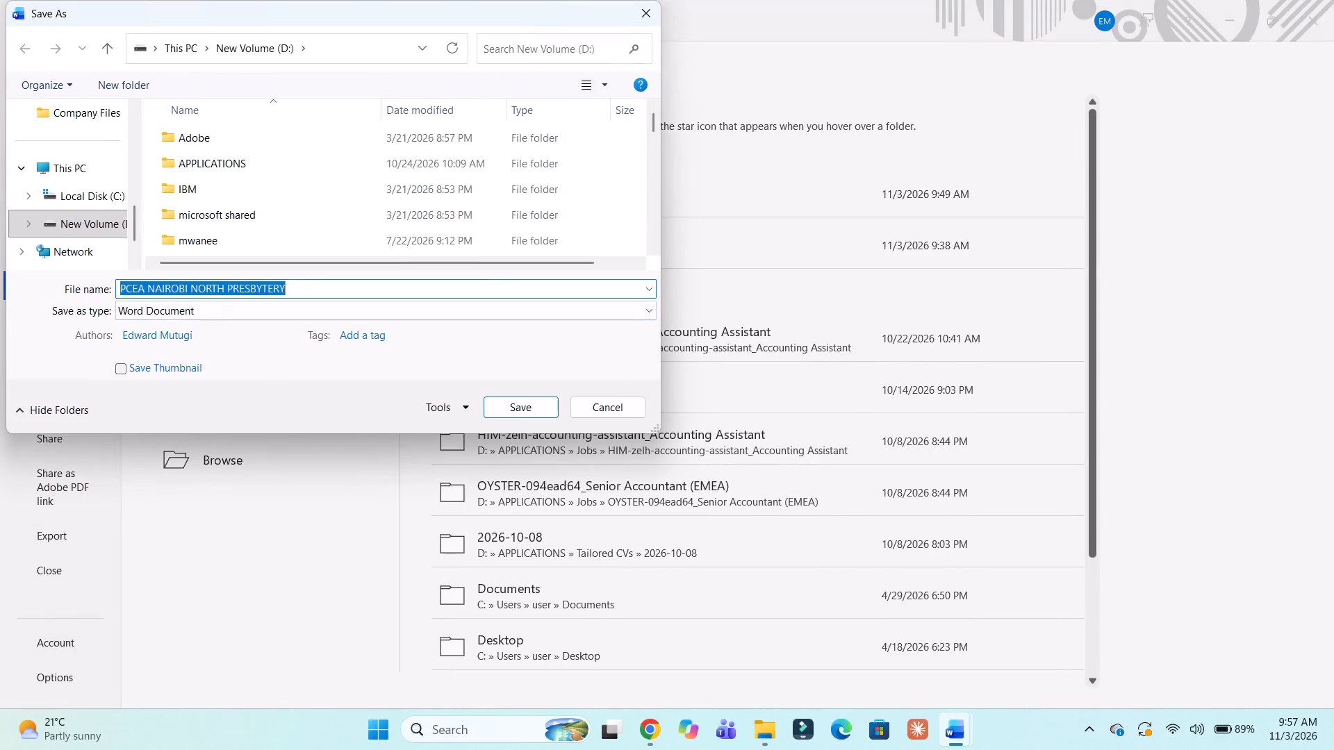
{"action": "left_click_drag", "start_coordinate": [297, 285], "coordinate": [93, 308]}
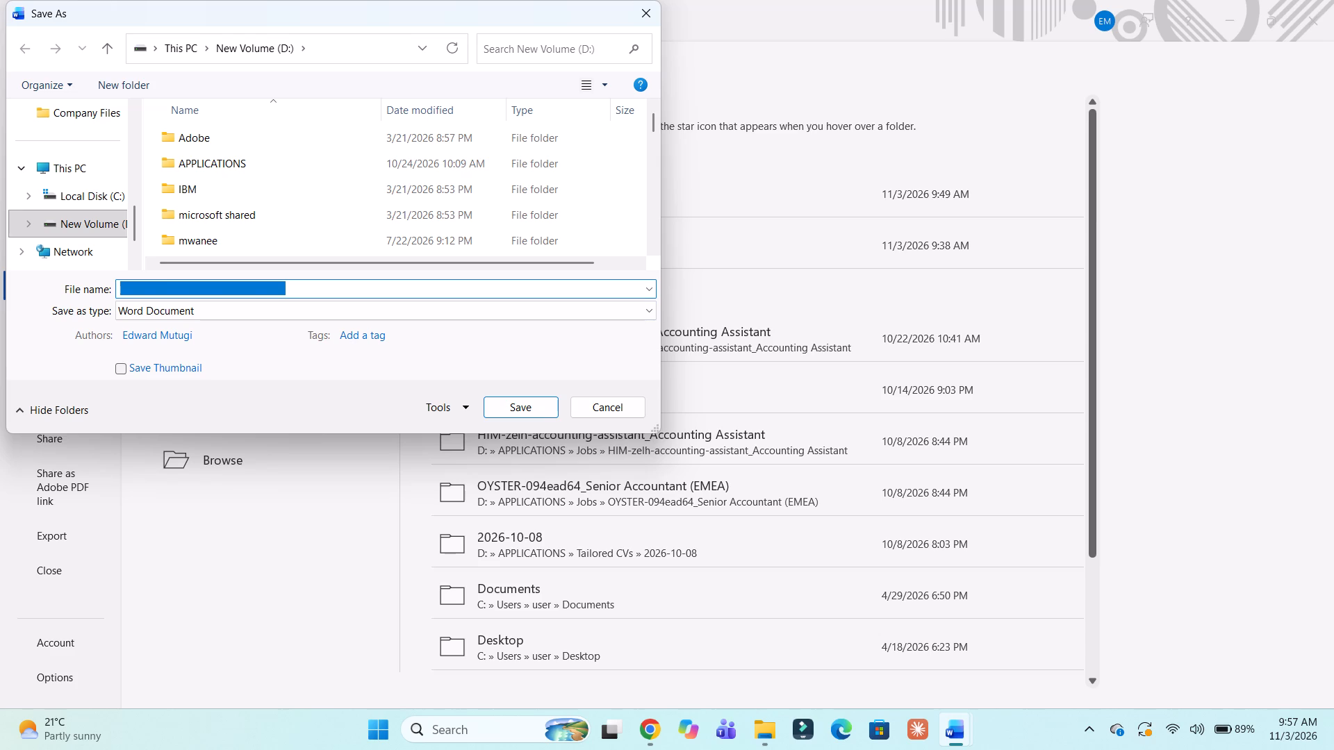
{"action": "left_click_drag", "start_coordinate": [93, 308], "coordinate": [92, 308]}
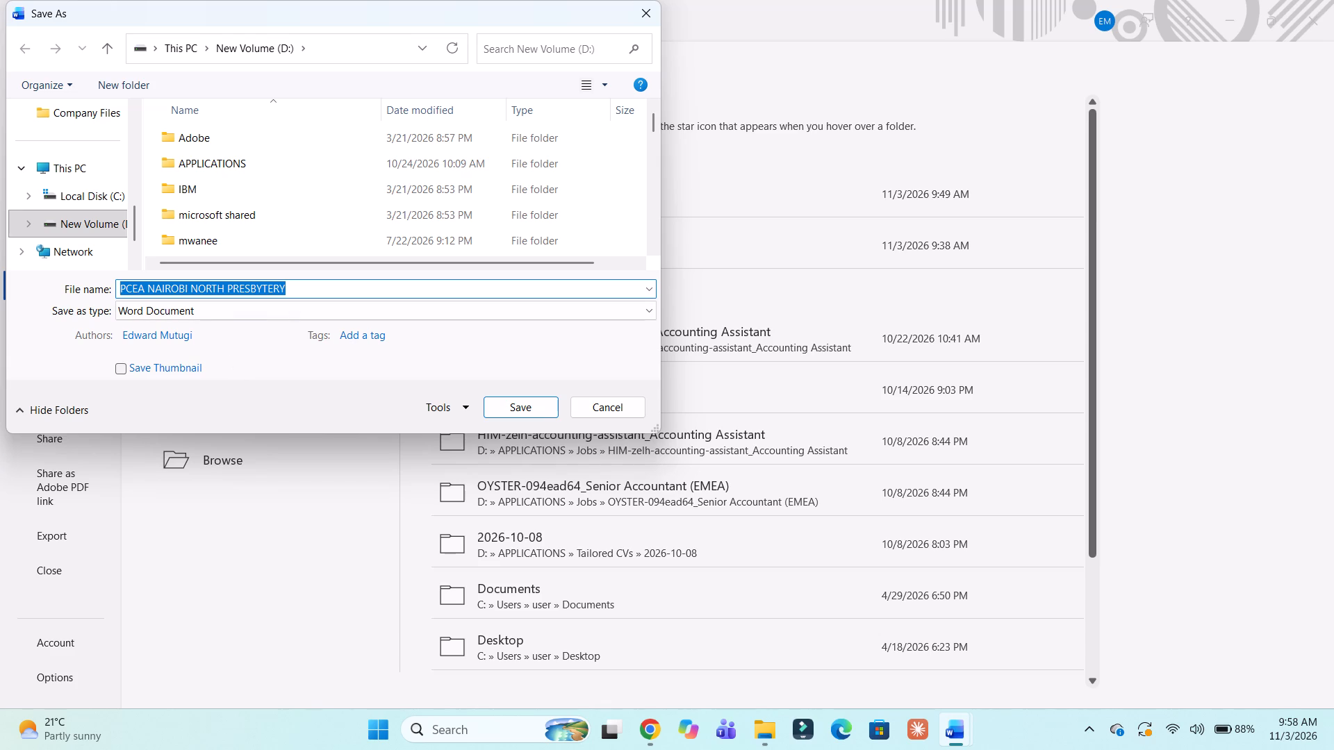
{"action": "key", "text": "shift+c"}
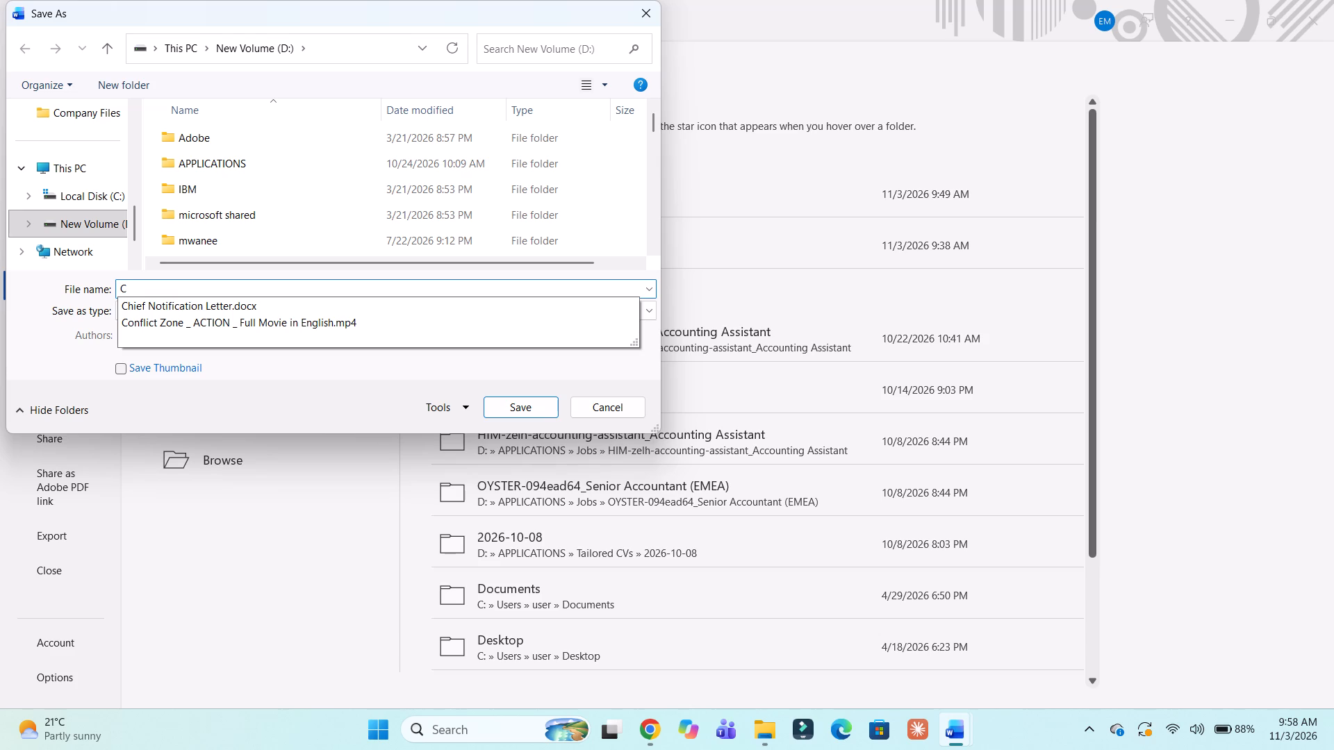
{"action": "key", "text": "BackSpace"}
{"action": "key", "text": "shift+f"}
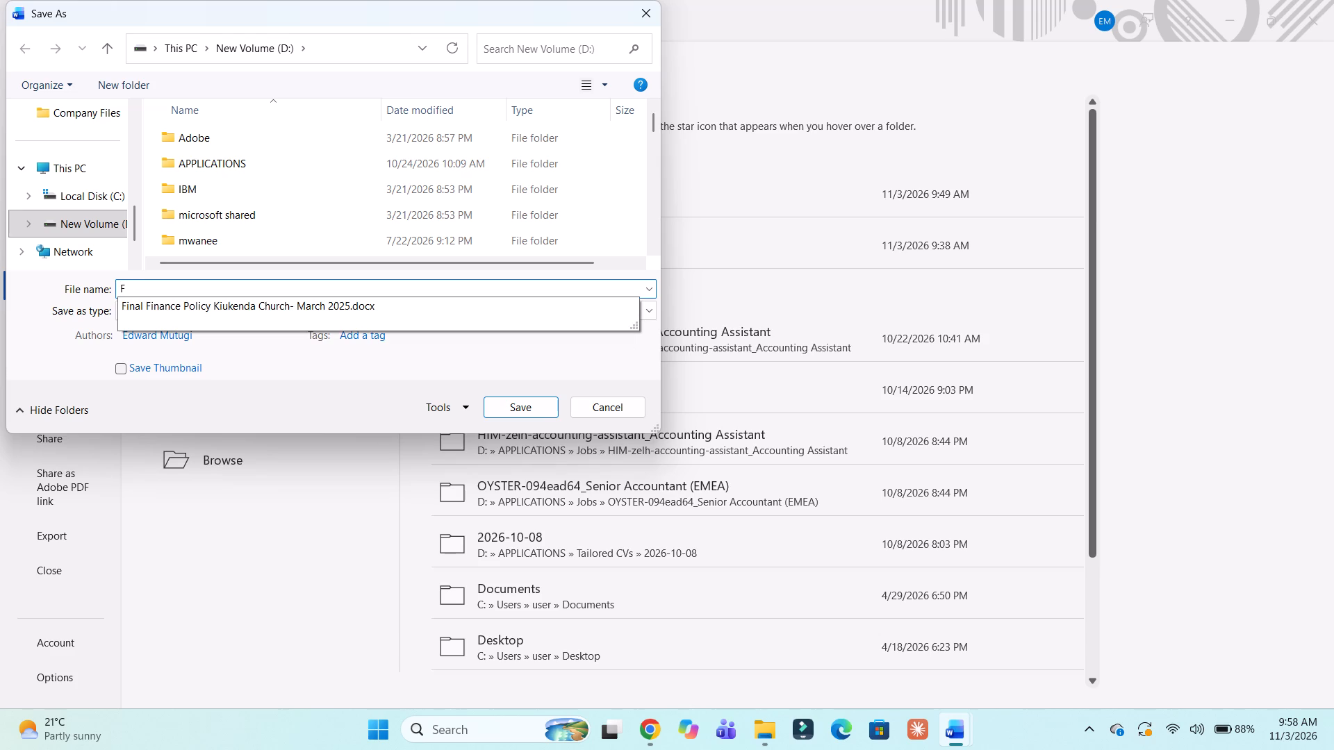
{"action": "type", "text": ".Policy Cover Page"}
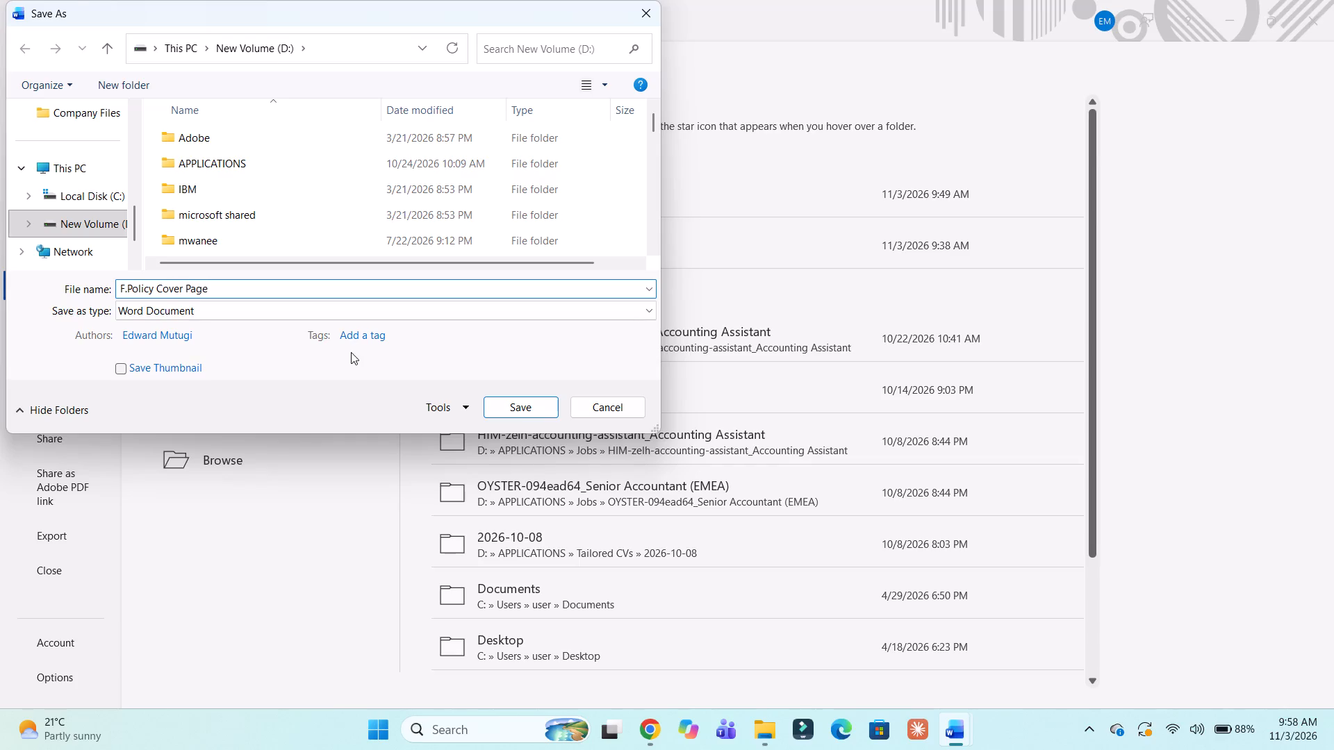
{"action": "left_click", "coordinate": [516, 409]}
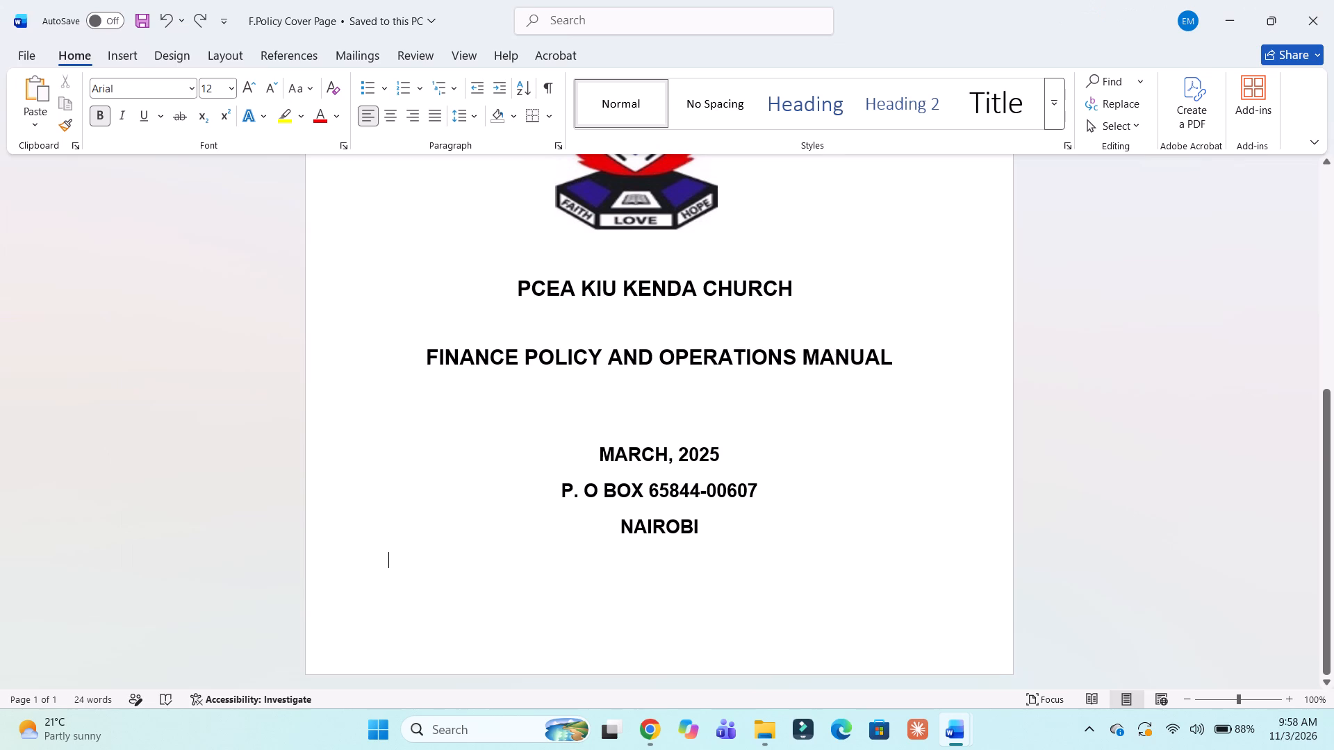
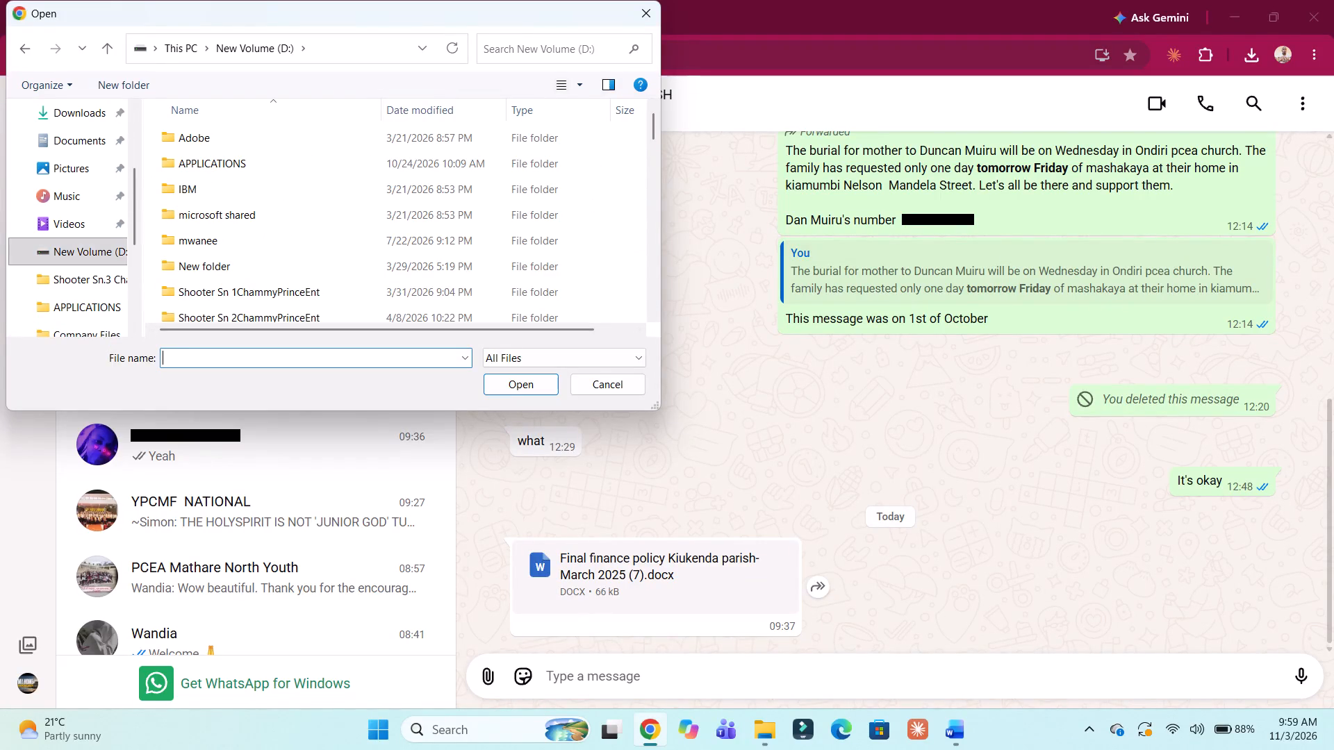
Find the "F.Policy Cover Page" document on the D: drive by its file name for attaching to the WhatsApp chat.
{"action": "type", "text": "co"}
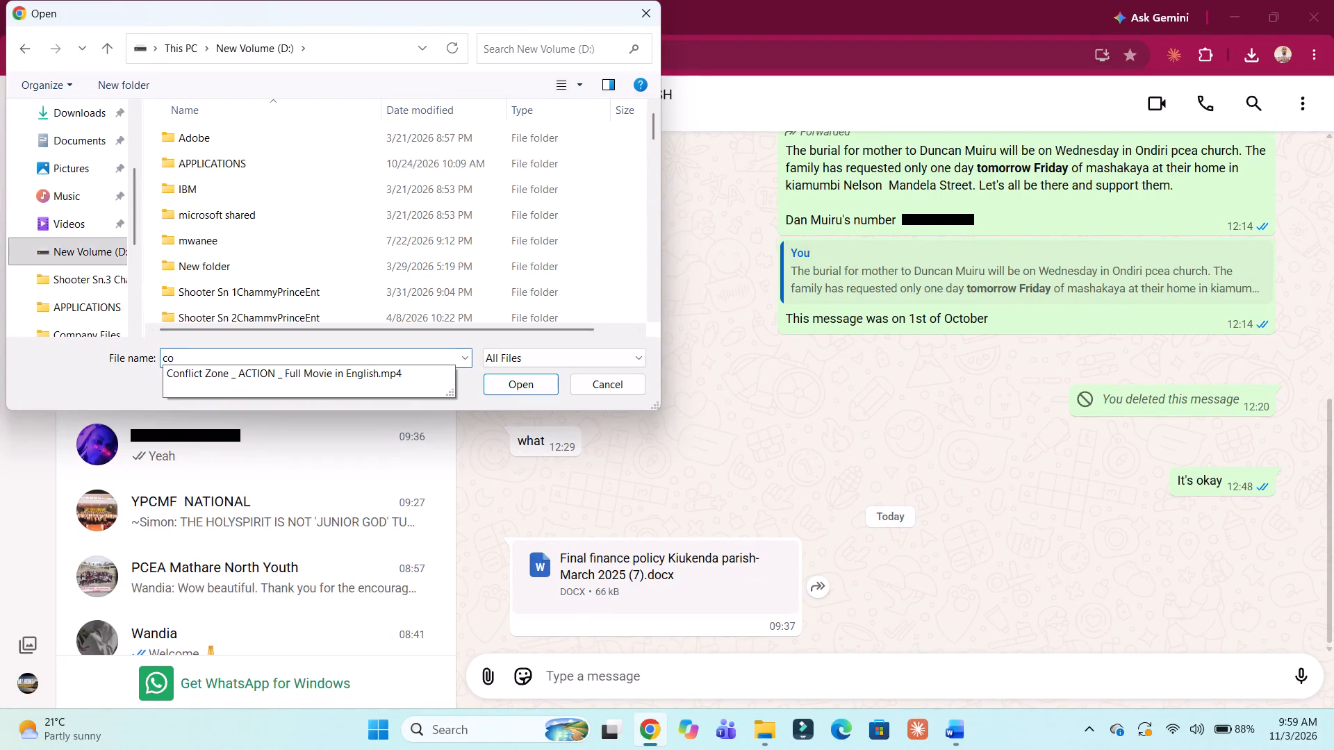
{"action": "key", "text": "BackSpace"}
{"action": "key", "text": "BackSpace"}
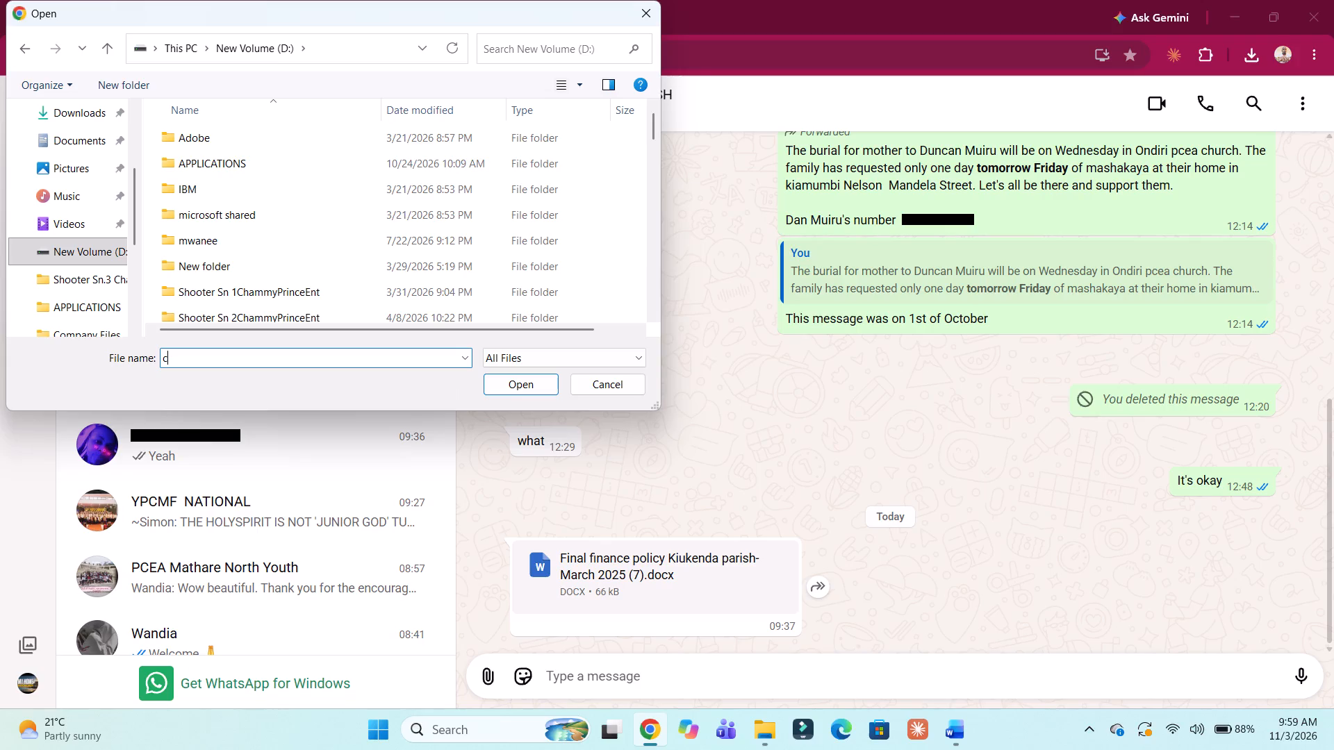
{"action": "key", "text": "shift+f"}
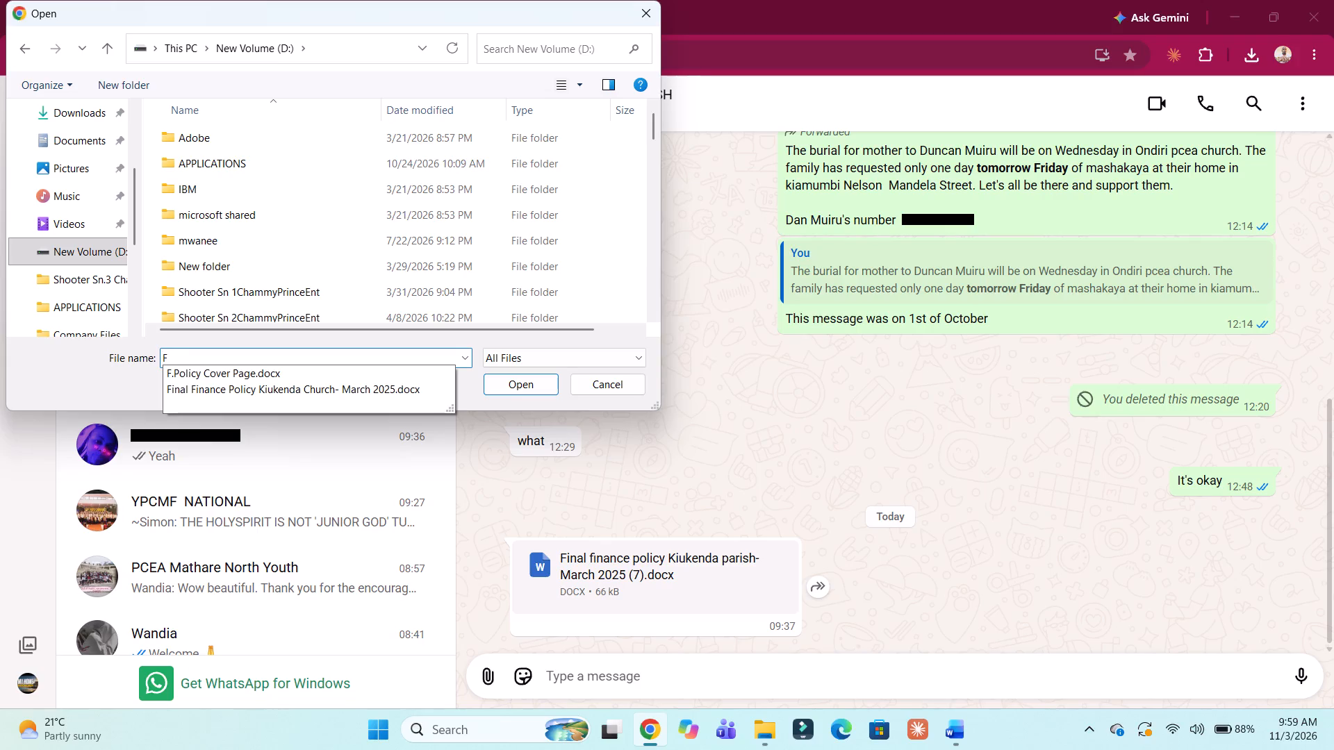